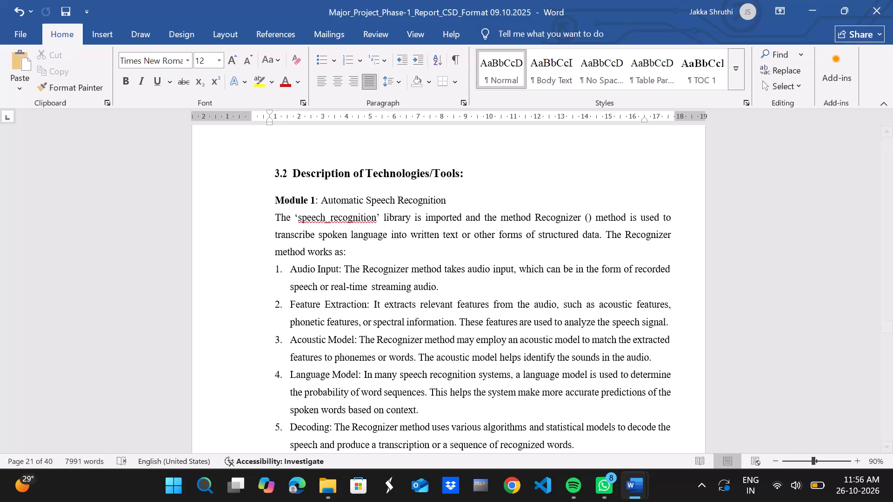
Review the report from section 3.2 Description of Technologies/Tools through the module code figures up to Figure 3.3.5.
scroll(505, 347, down, 3)
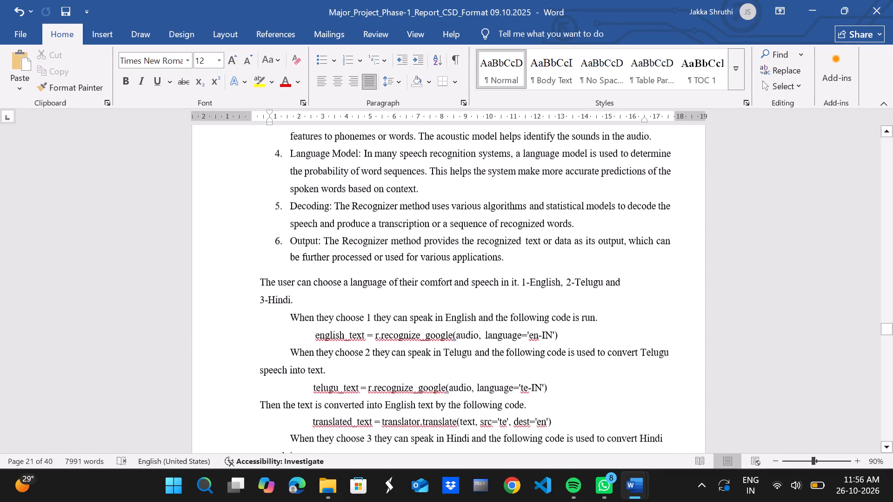
scroll(505, 347, down, 4)
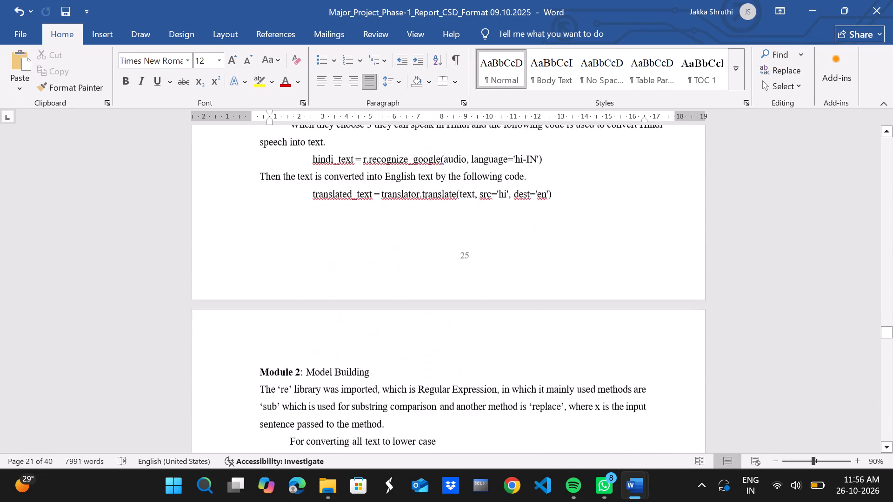
scroll(505, 347, down, 4)
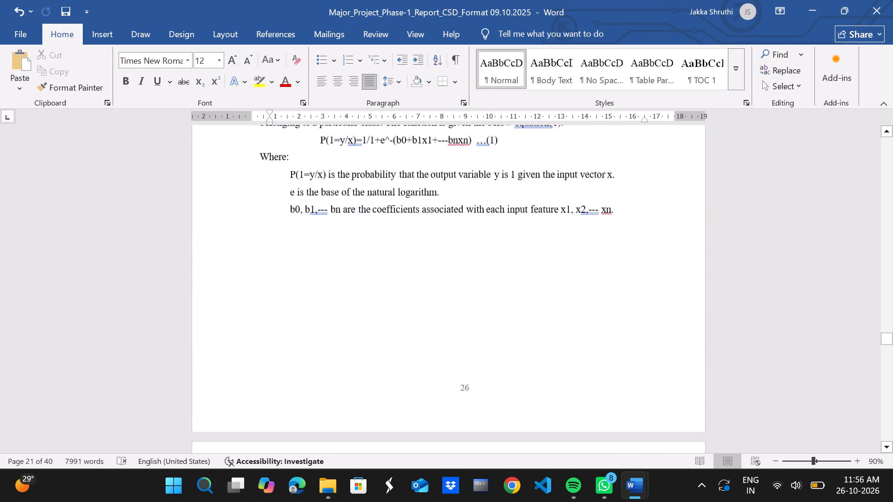
scroll(505, 347, down, 7)
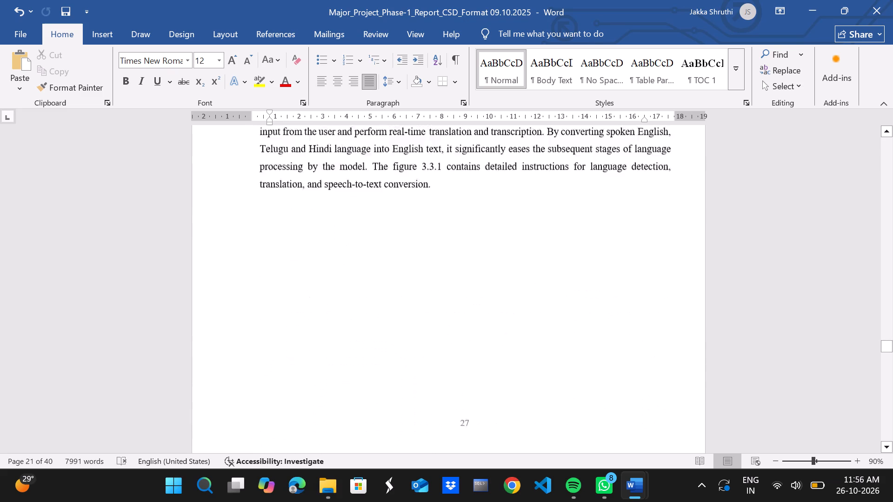
scroll(505, 347, down, 3)
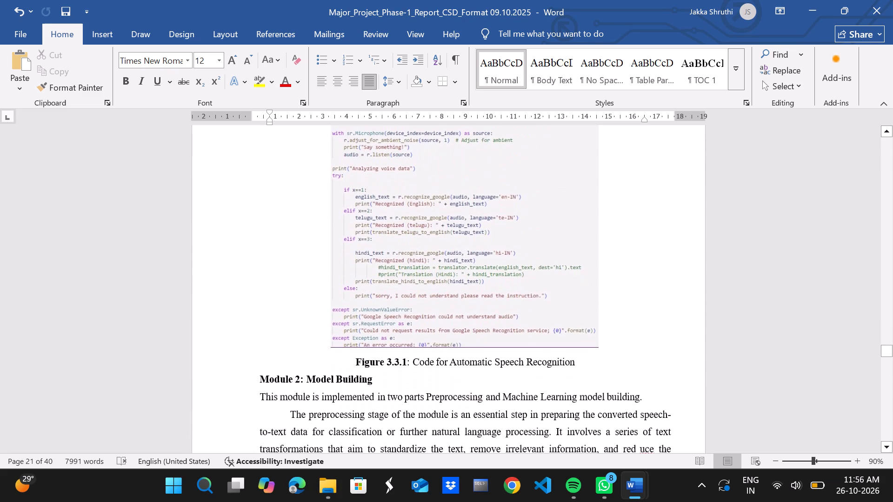
scroll(505, 347, down, 5)
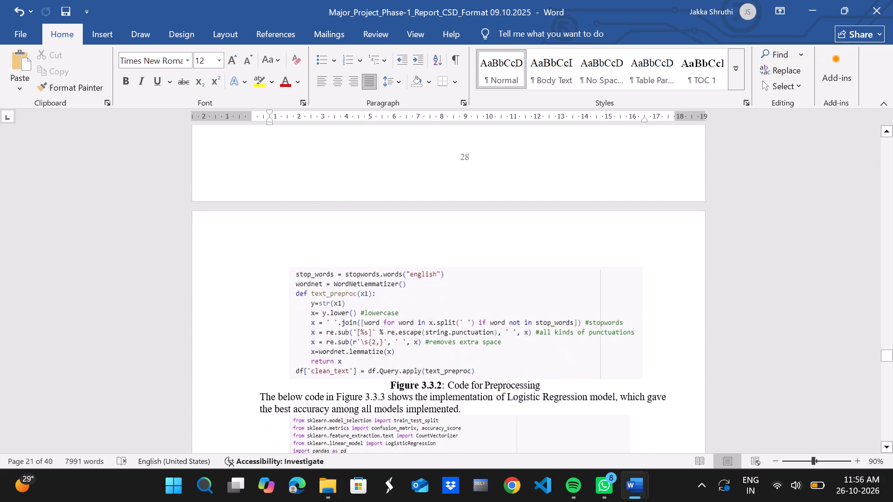
scroll(505, 347, down, 3)
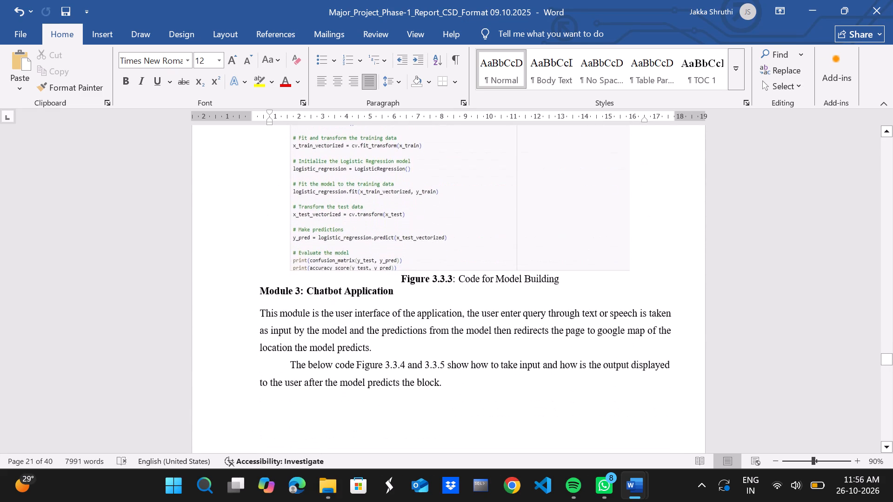
scroll(505, 347, down, 10)
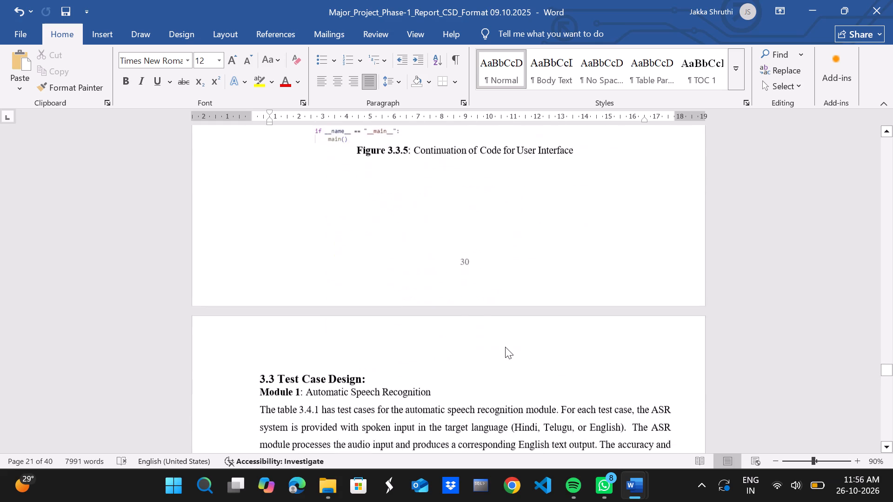
Review section 3.3 Test Case Design with its test case tables, and section 4 Conclusions and Future Enhancements.
scroll(505, 347, down, 1)
scroll(505, 347, up, 2)
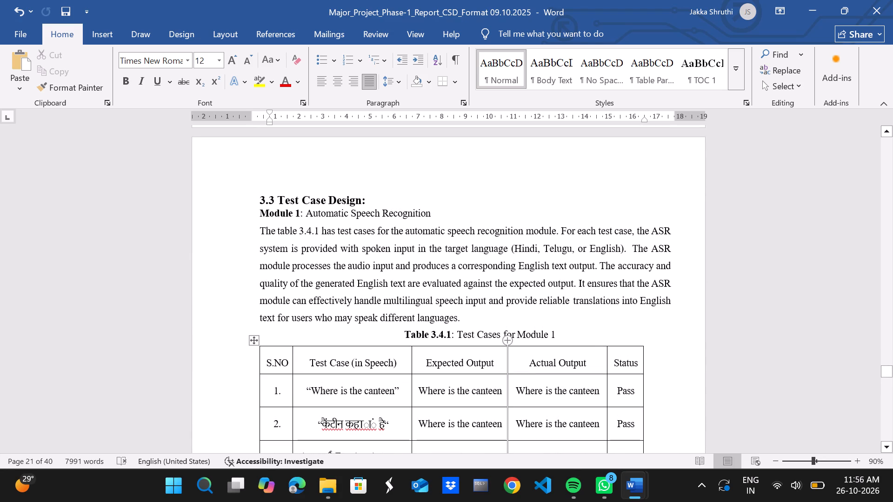
scroll(505, 347, down, 2)
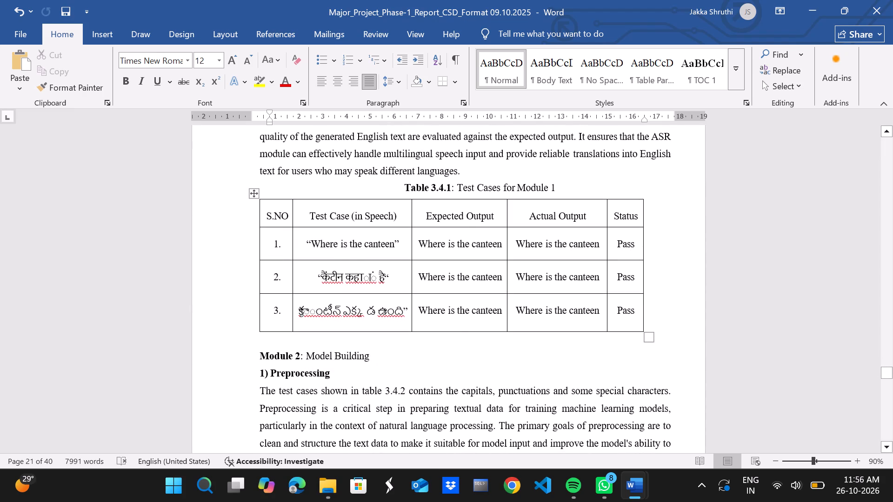
scroll(505, 347, down, 8)
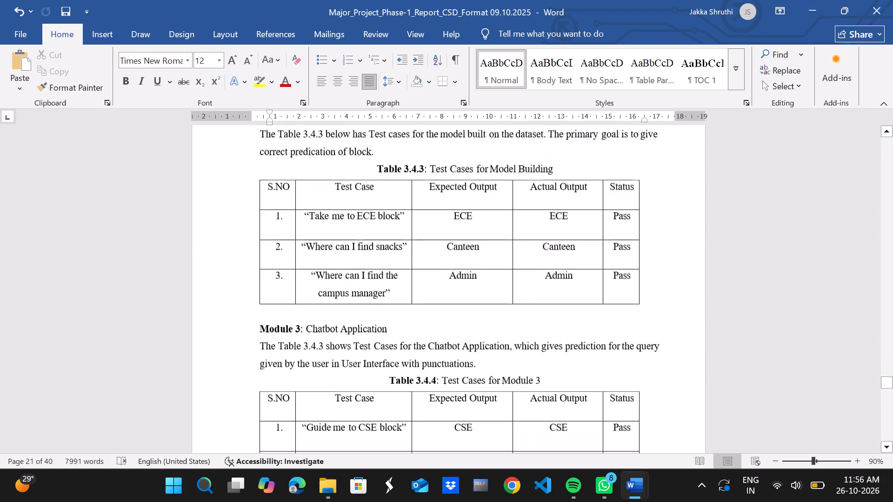
scroll(505, 347, down, 8)
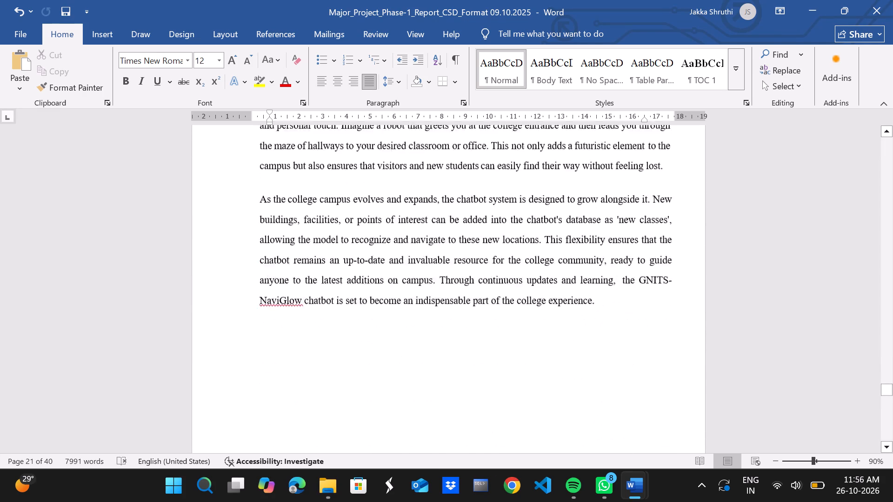
scroll(505, 347, down, 1)
scroll(505, 347, up, 1)
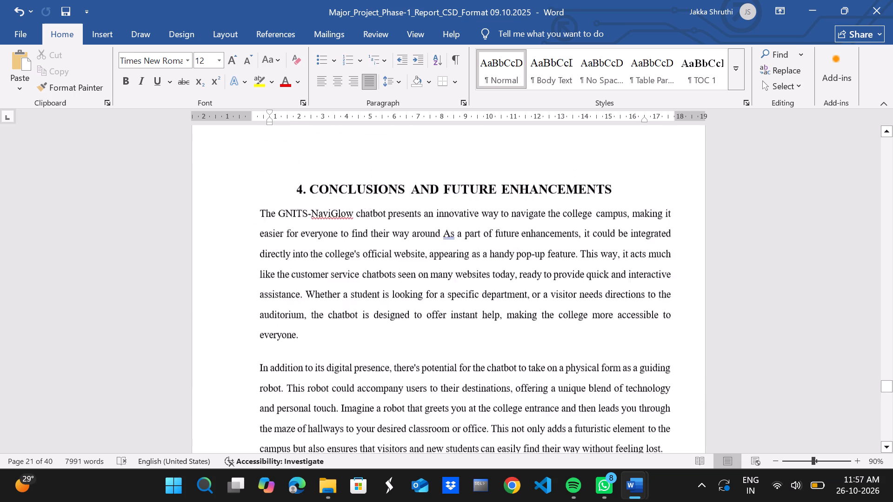
scroll(505, 347, up, 1)
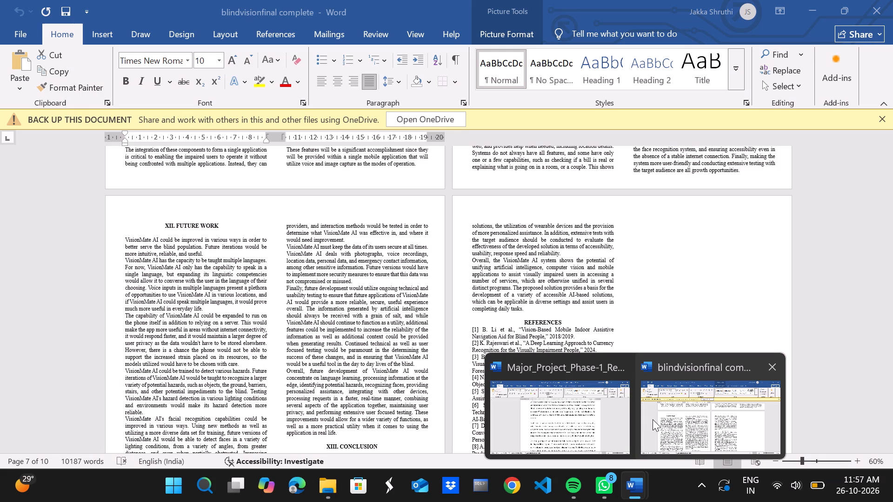
Switch to the blindvisionfinal complete document and examine its Future Work, Conclusion and References sections.
click(692, 419)
scroll(611, 363, down, 3)
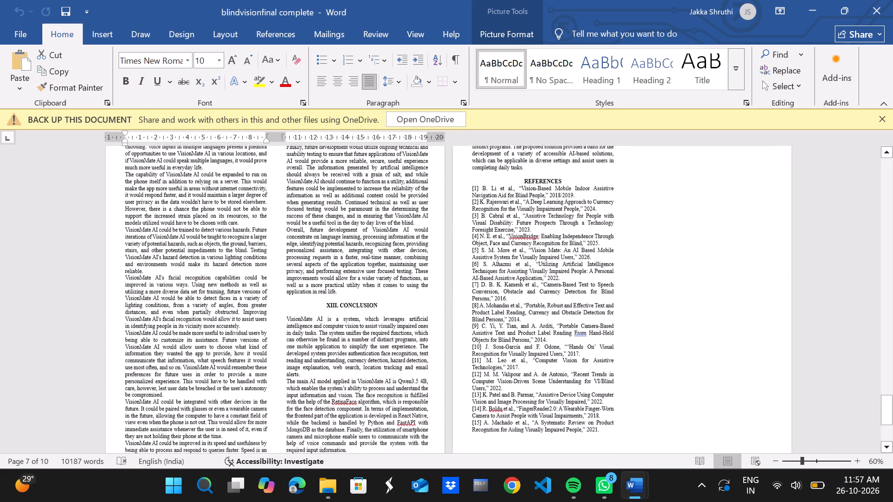
scroll(611, 363, down, 5)
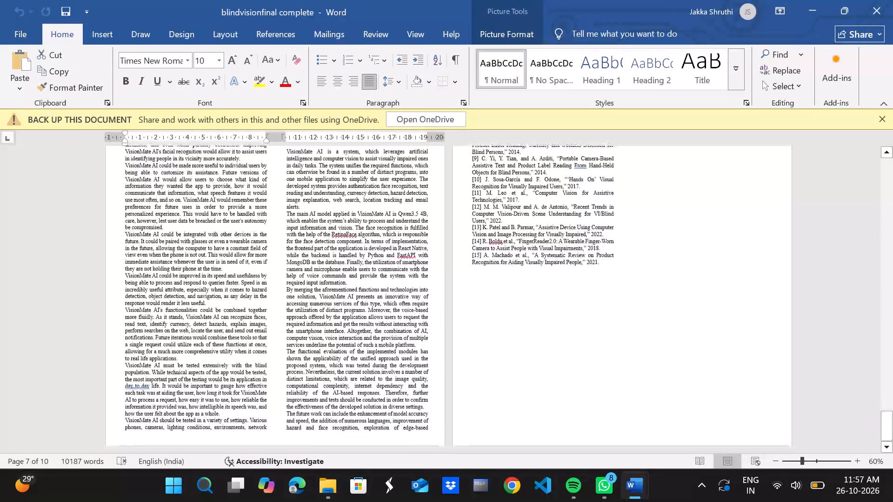
scroll(611, 363, up, 6)
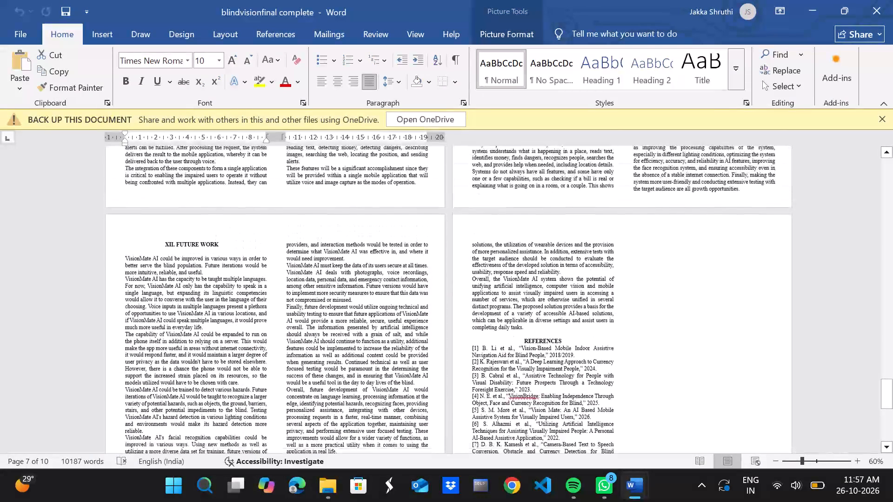
scroll(611, 363, up, 1)
scroll(611, 363, down, 1)
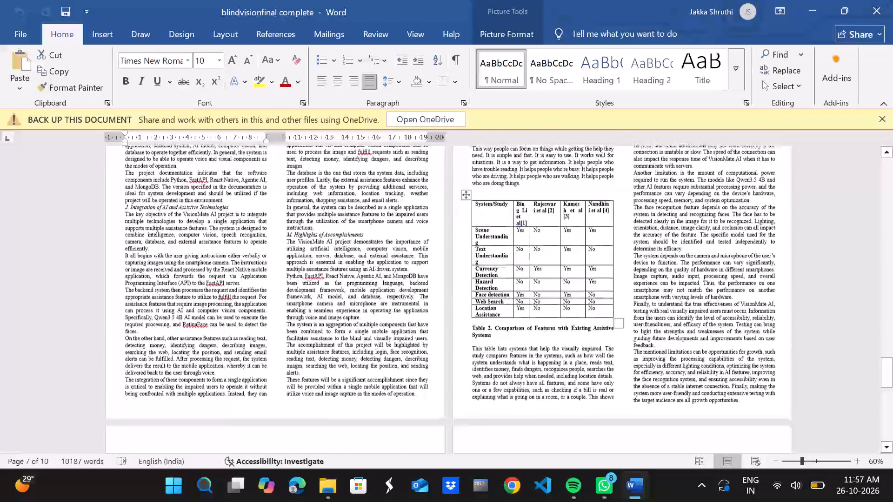
scroll(611, 363, down, 6)
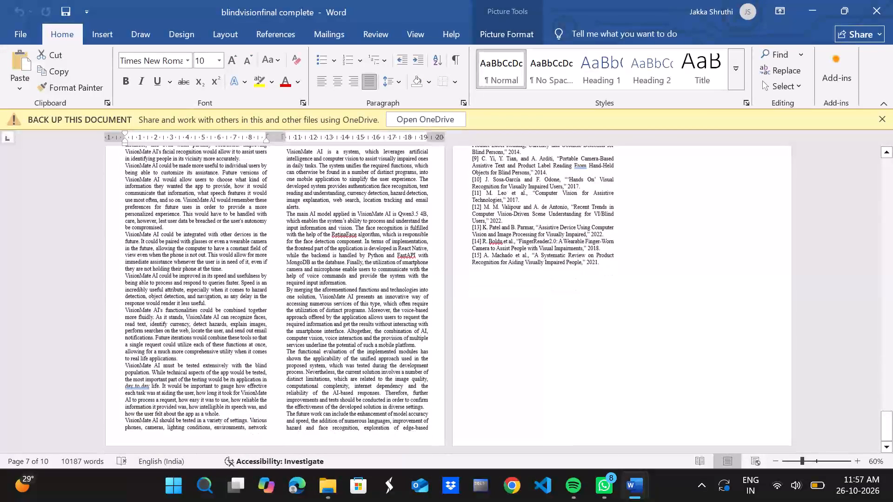
scroll(611, 363, down, 2)
scroll(611, 363, up, 3)
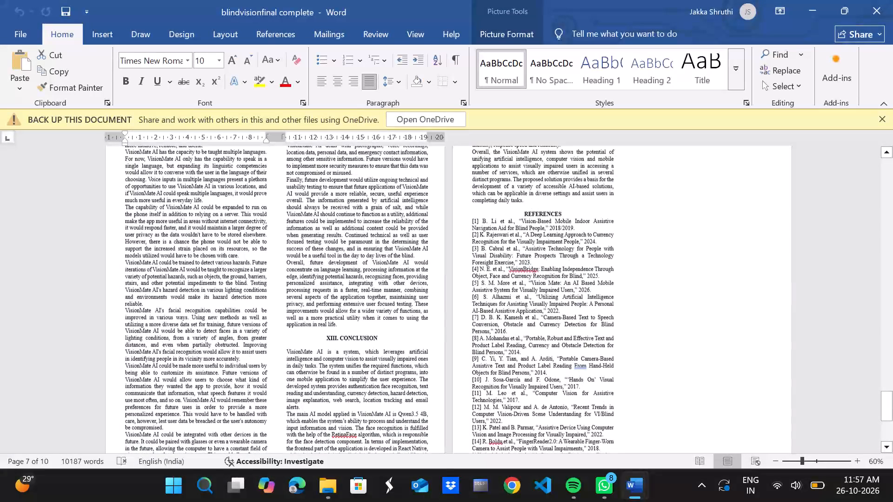
scroll(611, 363, up, 1)
scroll(611, 363, down, 3)
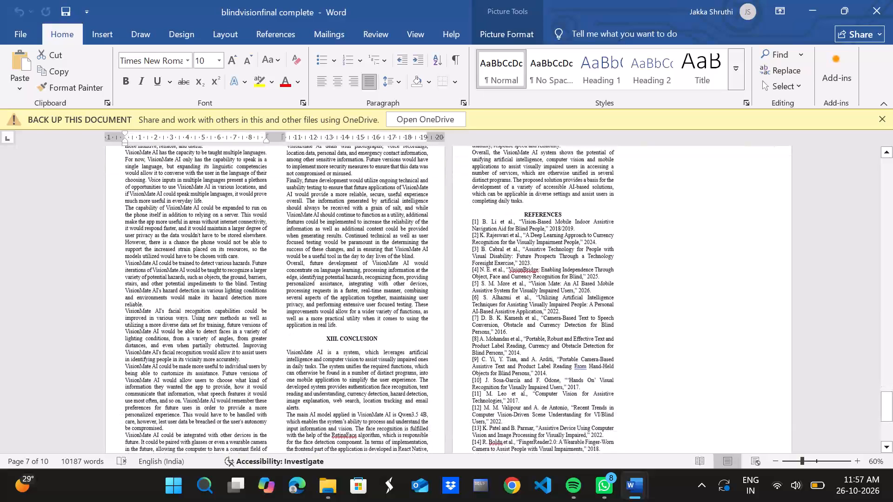
scroll(611, 363, down, 4)
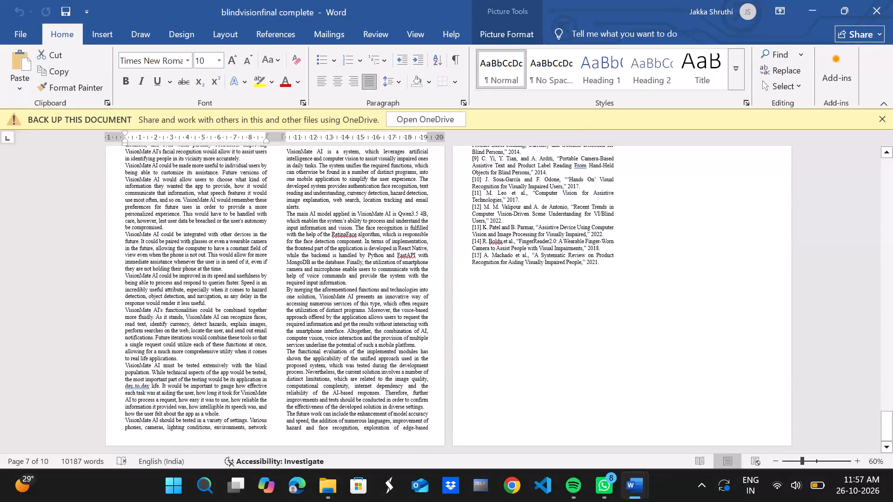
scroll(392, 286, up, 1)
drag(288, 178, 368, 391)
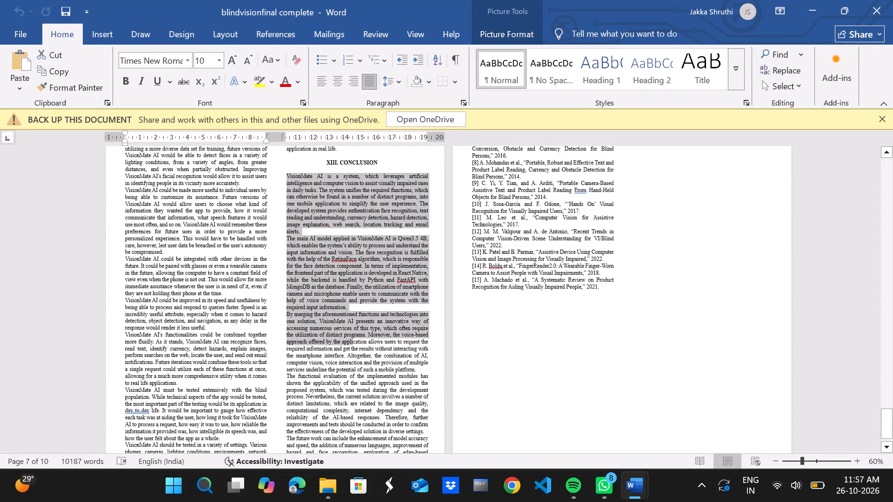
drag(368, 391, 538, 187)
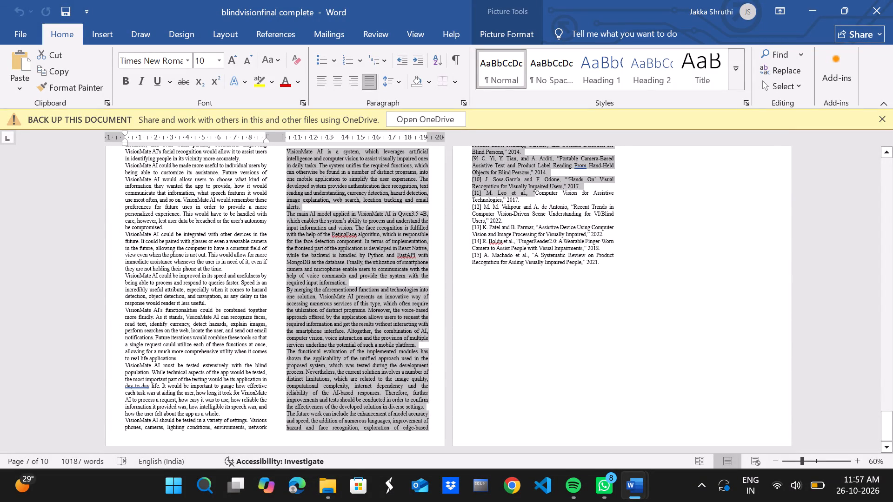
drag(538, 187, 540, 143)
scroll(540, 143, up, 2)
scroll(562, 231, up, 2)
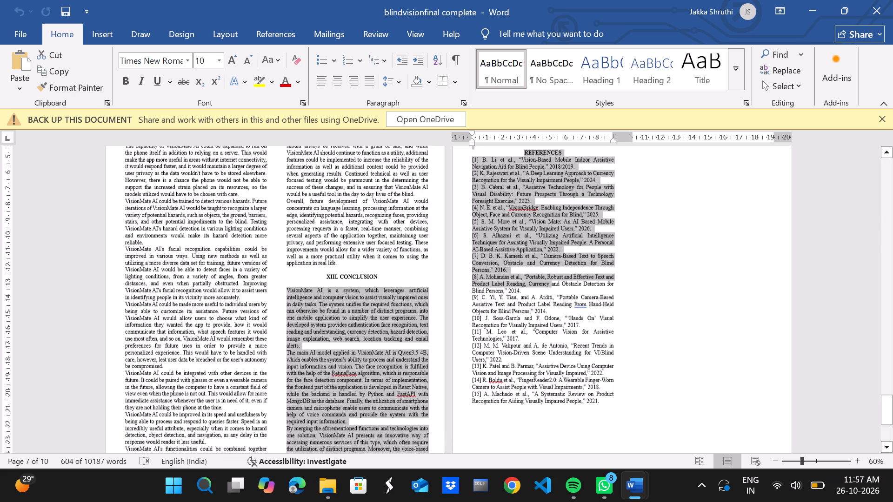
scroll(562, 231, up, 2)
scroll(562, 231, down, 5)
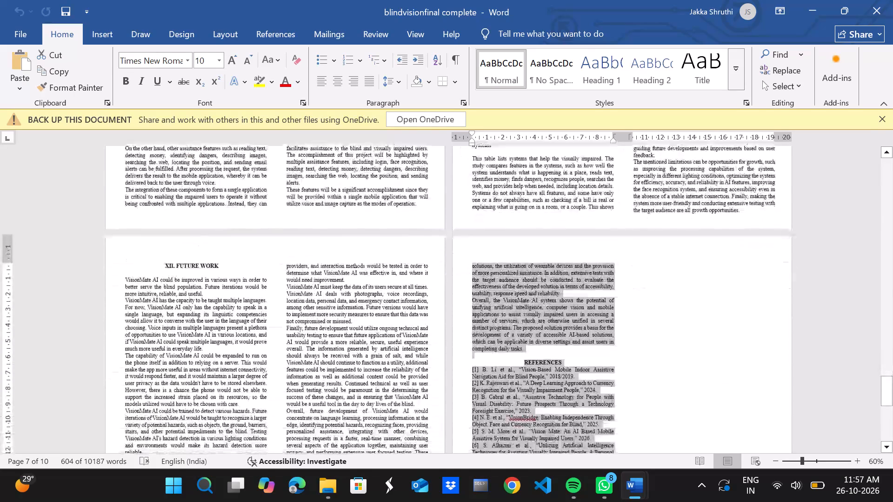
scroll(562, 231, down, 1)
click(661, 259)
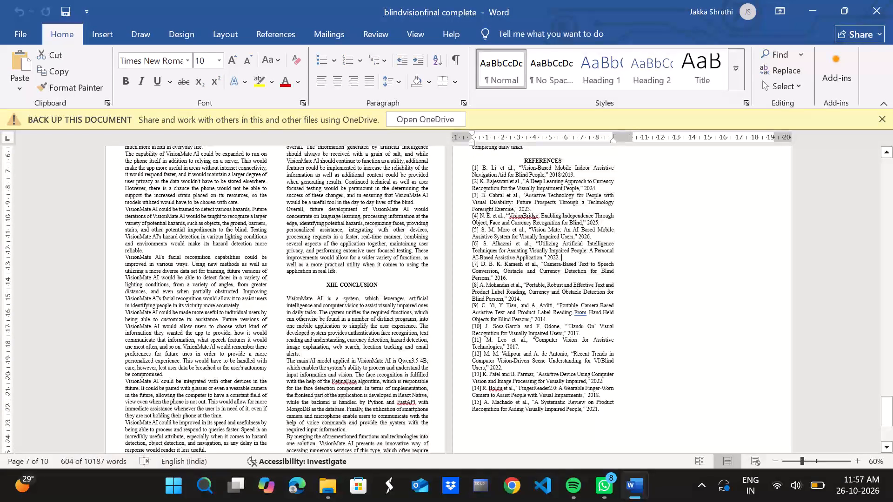
Copy the full body text of section XIII. CONCLUSION, from "VisionMate AI is a system" through "completing daily tasks.".
drag(284, 300, 487, 125)
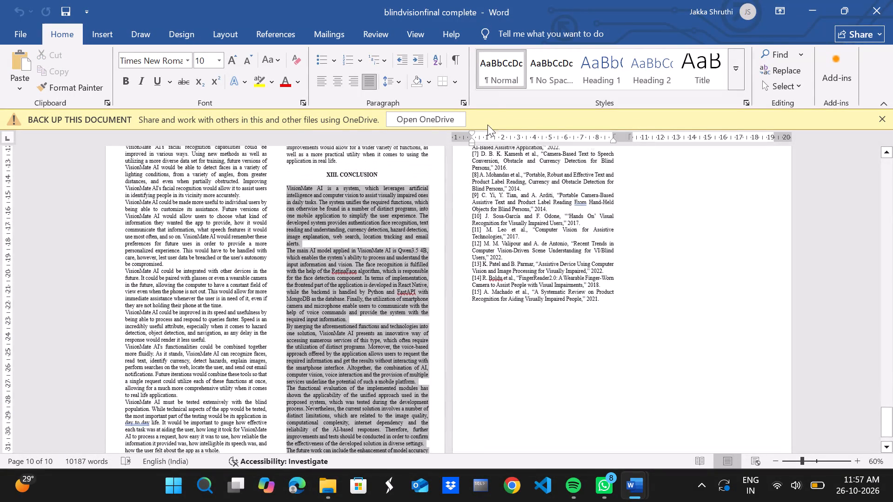
drag(487, 125, 526, 311)
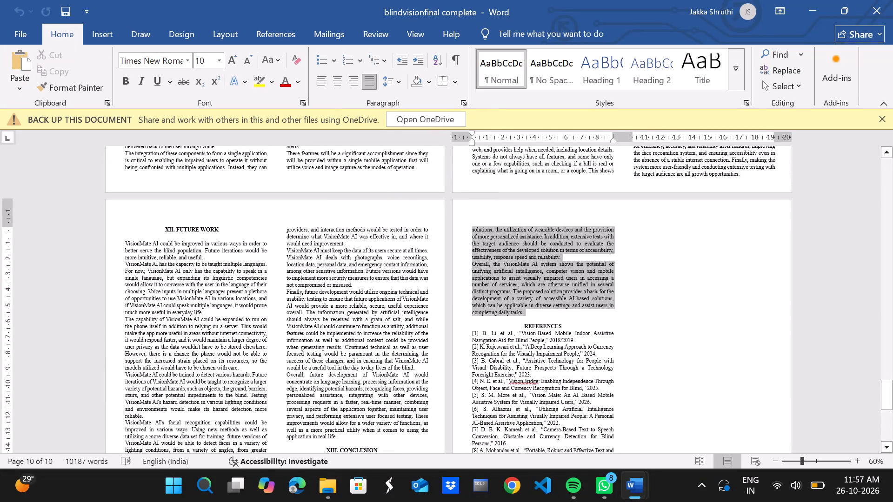
scroll(526, 311, down, 2)
key(ctrl+c)
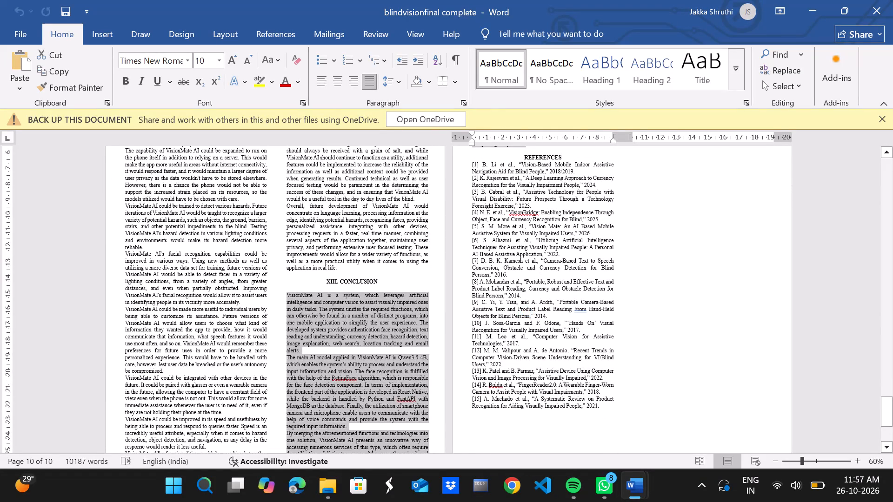
Switch to the major project report and replace the old chatbot text under section 4 with the copied VisionMate AI conclusion.
click(590, 424)
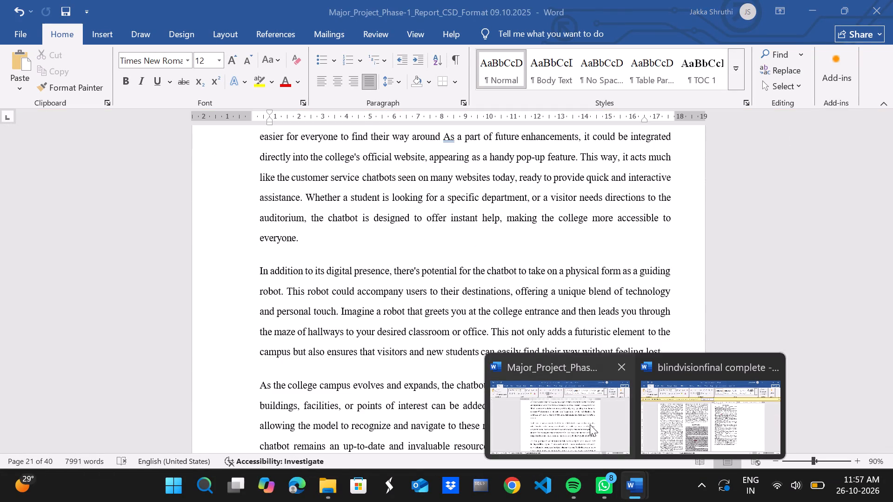
scroll(575, 324, up, 1)
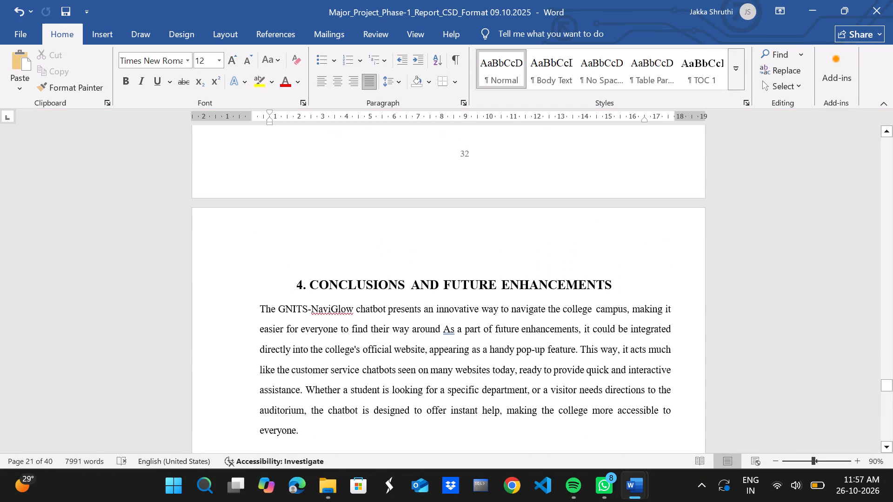
scroll(469, 322, down, 1)
click(261, 178)
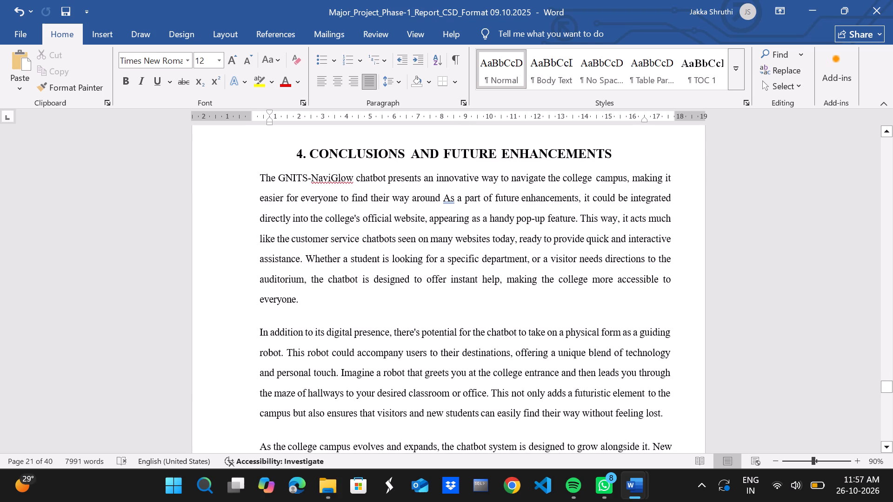
click(284, 182)
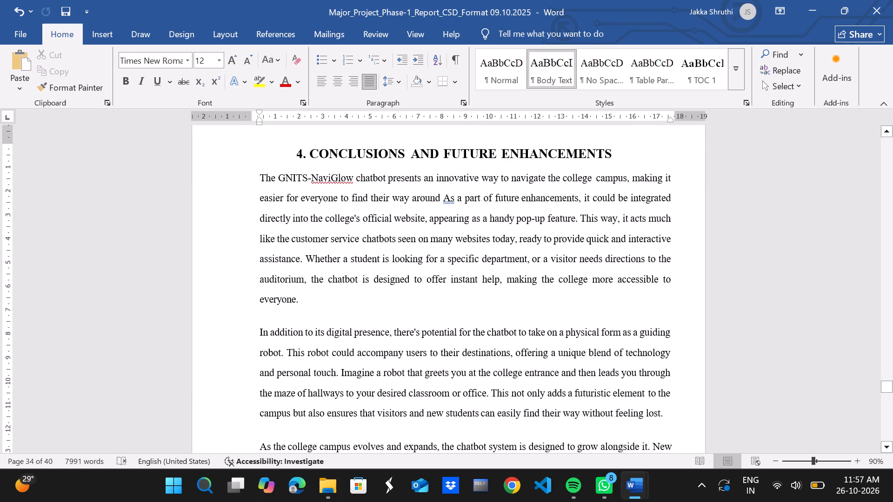
drag(280, 179, 476, 129)
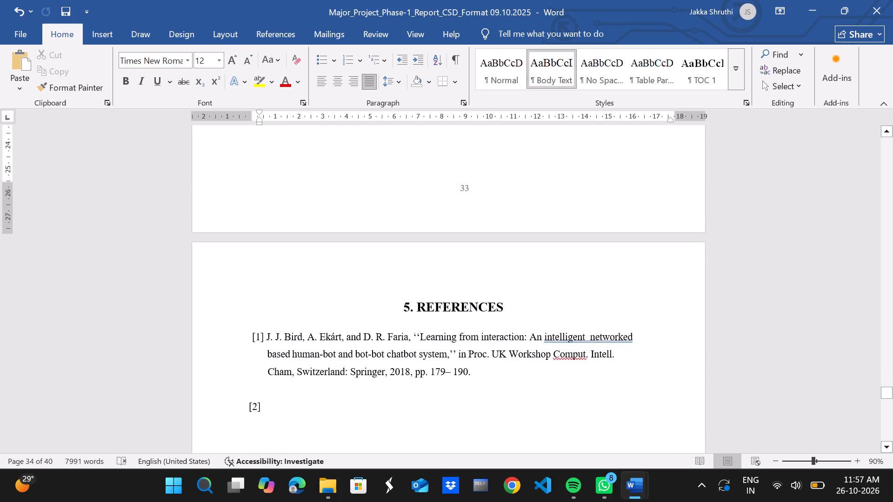
drag(476, 129, 587, 232)
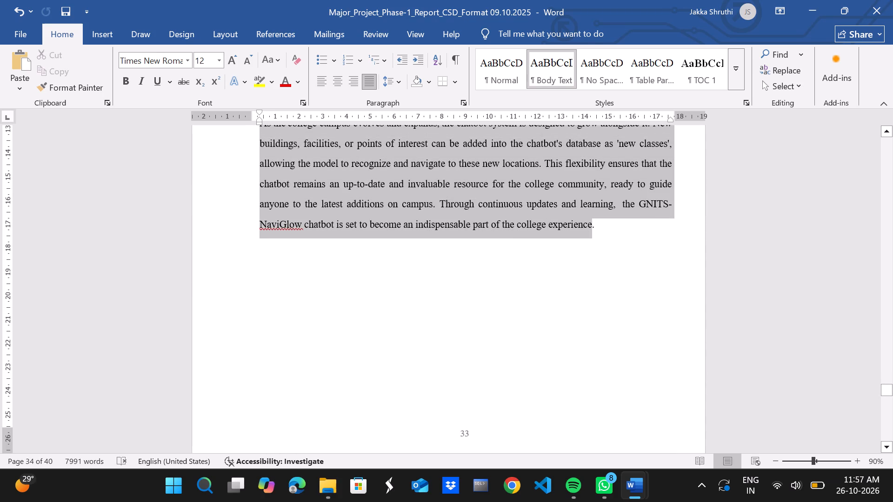
drag(587, 232, 594, 233)
key(ctrl+v)
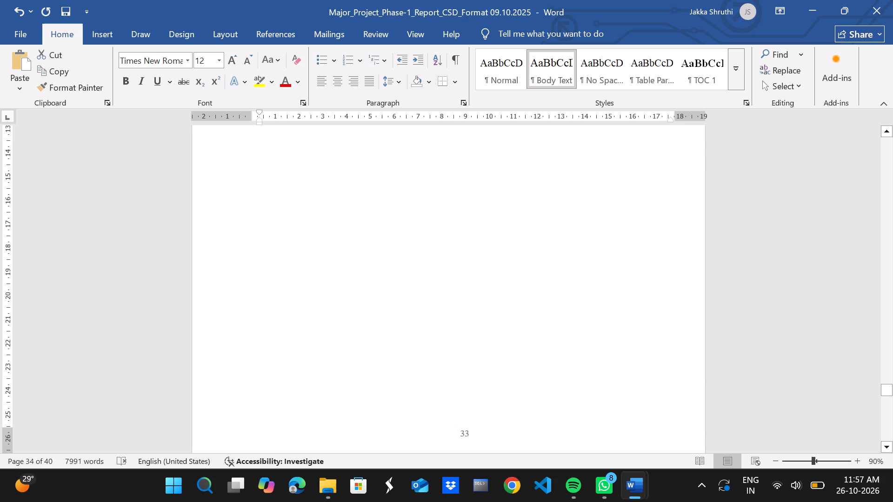
Delete the leftover word "The" so the pasted conclusion starts with "VisionMate AI is a system".
scroll(594, 233, up, 3)
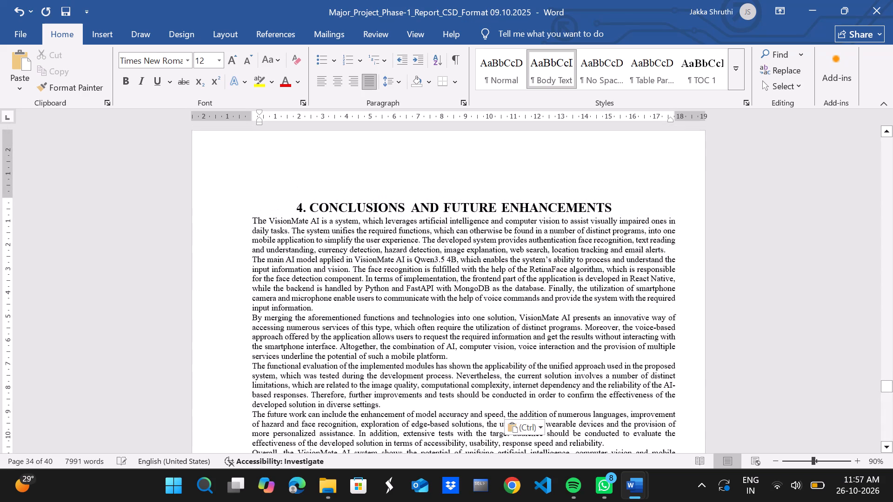
click(268, 221)
key(BackSpace)
key(BackSpace)
key(BackSpace)
key(BackSpace)
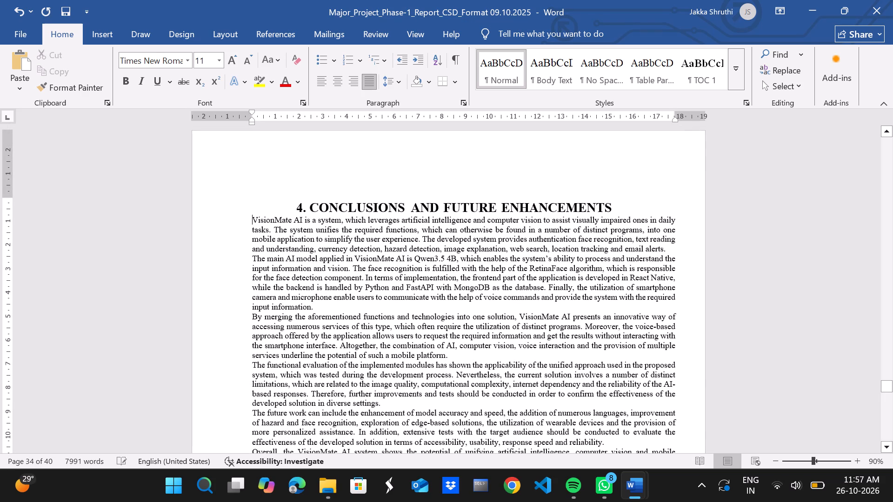
Format all the pasted conclusion paragraphs with font size 12 and 1.5 line spacing.
drag(251, 219, 515, 343)
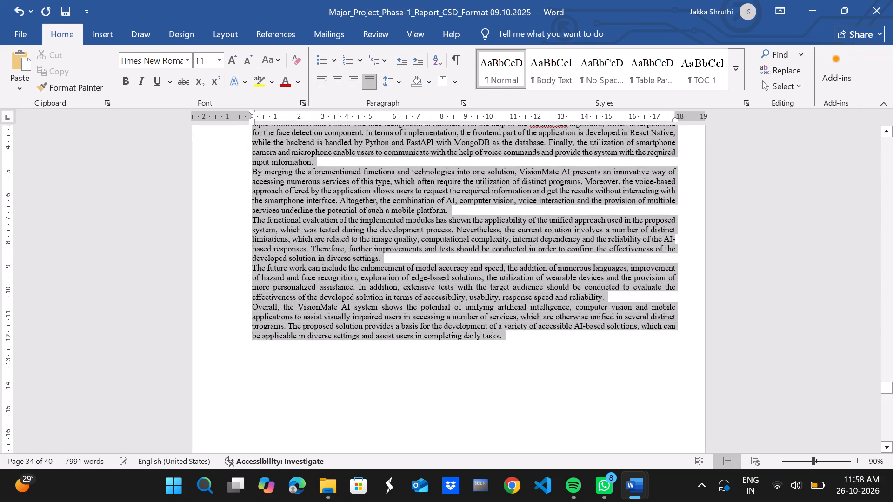
drag(515, 343, 516, 341)
double_click(233, 64)
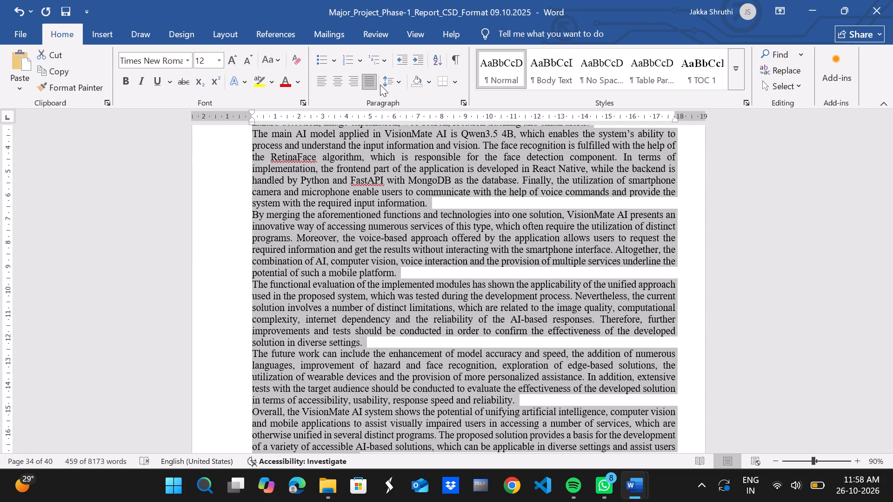
click(387, 86)
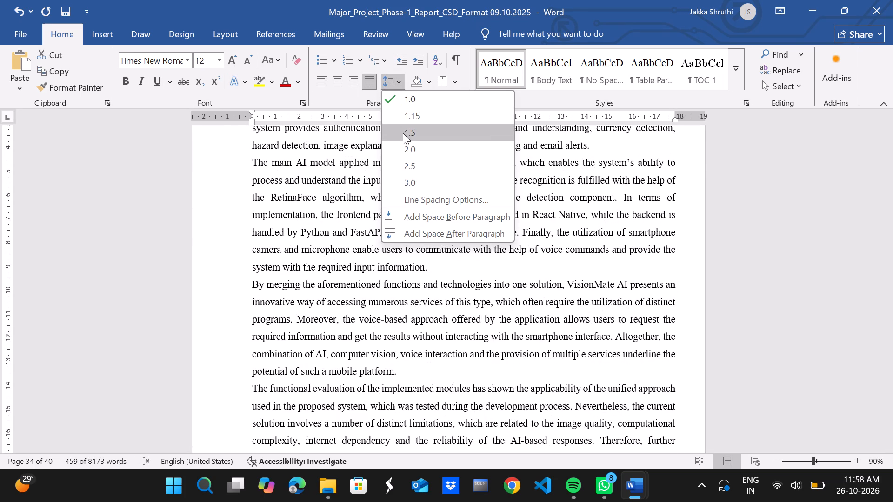
click(403, 133)
click(477, 313)
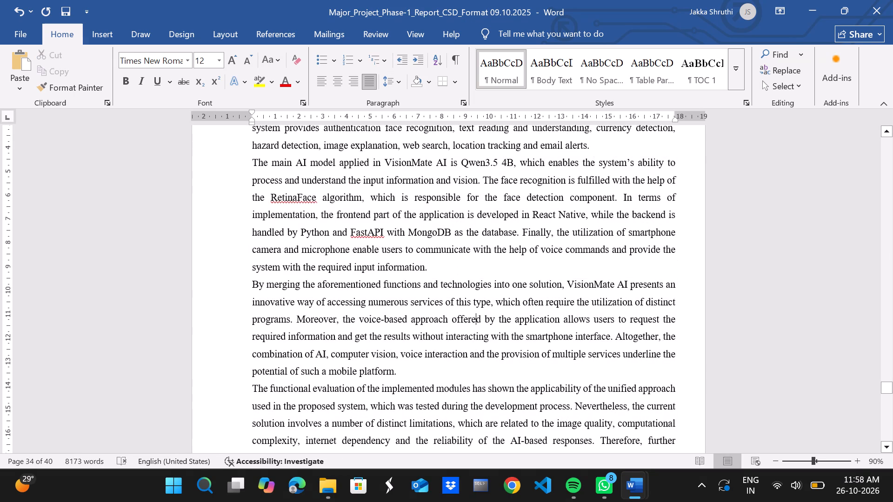
Compare the layout of the new section 4 text with the earlier section 3.3 Test Case Design pages.
scroll(275, 163, up, 2)
scroll(311, 265, down, 1)
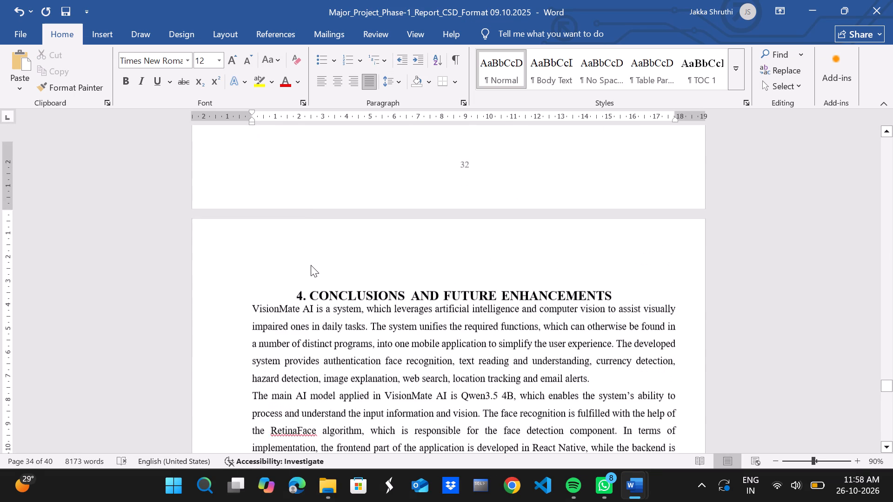
scroll(311, 265, down, 1)
scroll(311, 265, up, 8)
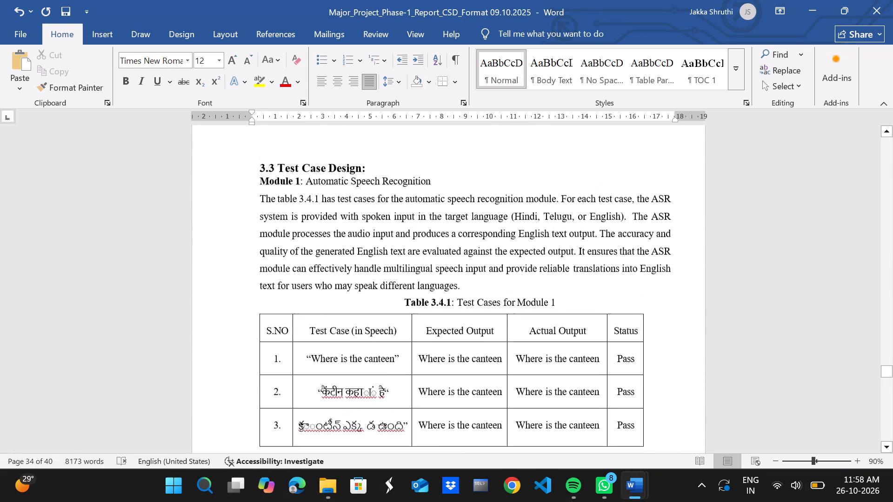
scroll(311, 265, up, 3)
scroll(311, 265, down, 2)
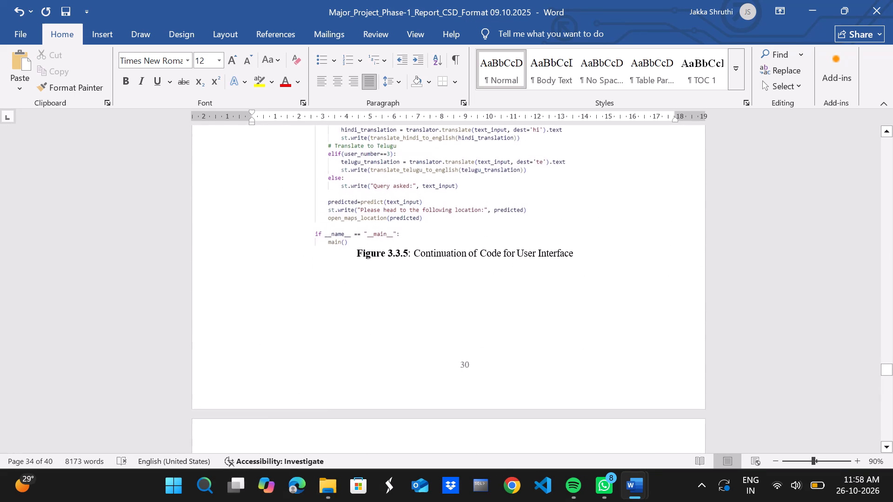
scroll(311, 265, down, 10)
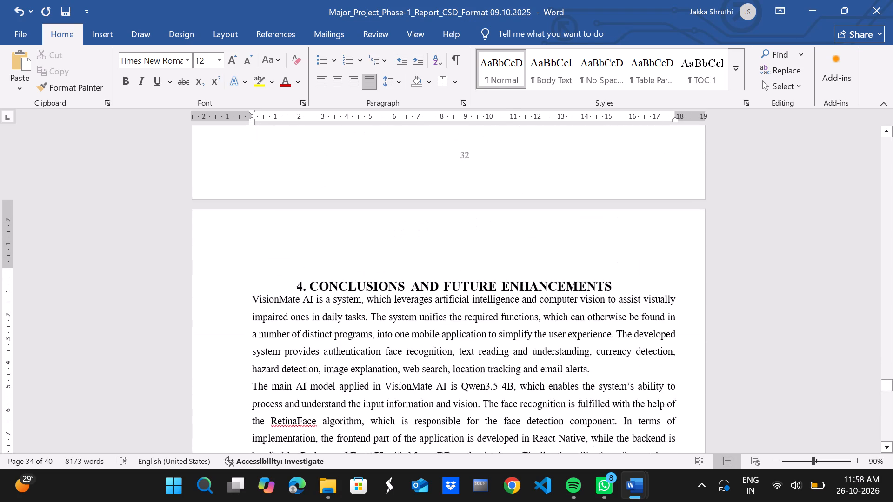
scroll(311, 265, down, 2)
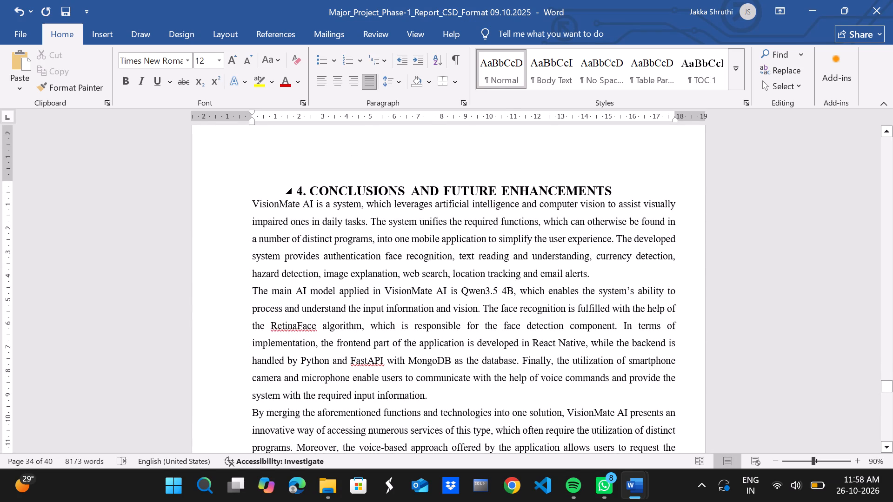
Insert an unnumbered blank line between the section 4 heading and the first conclusion paragraph.
click(653, 188)
key(Return)
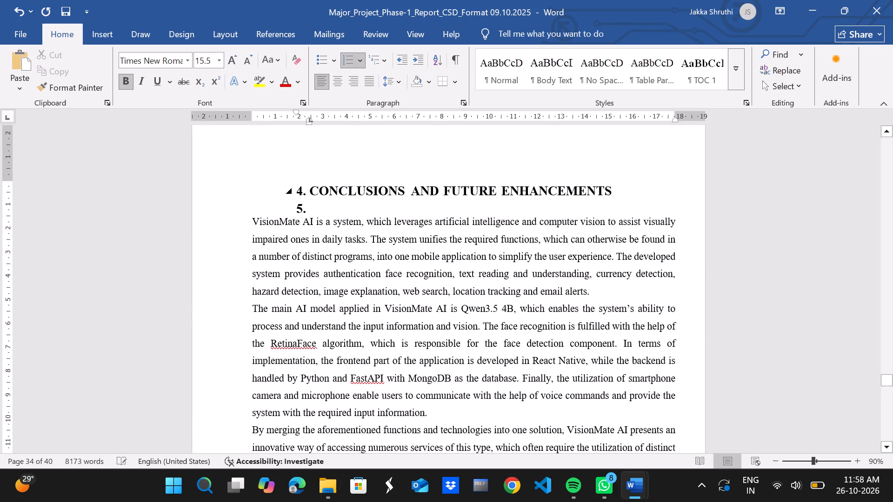
key(BackSpace)
Set the left indent of all the conclusion paragraphs to about 0.25 cm and the right indent to about 16.2 cm on the ruler.
drag(256, 219, 444, 243)
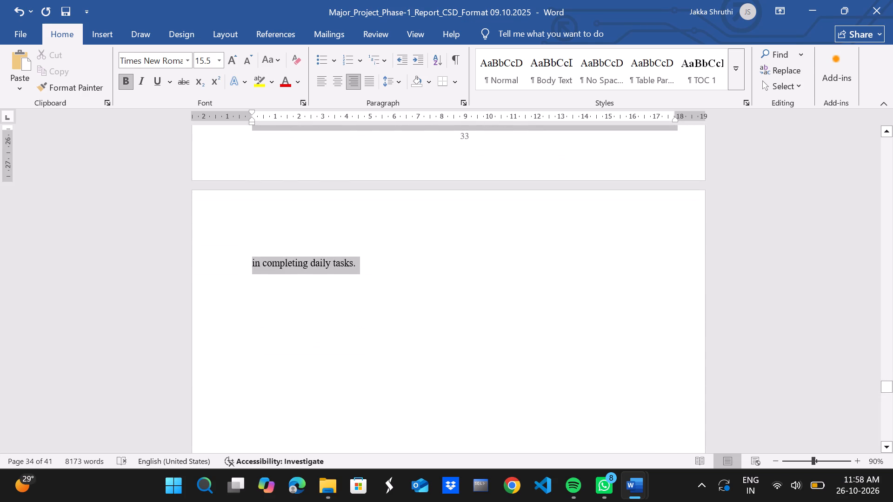
drag(444, 243, 399, 254)
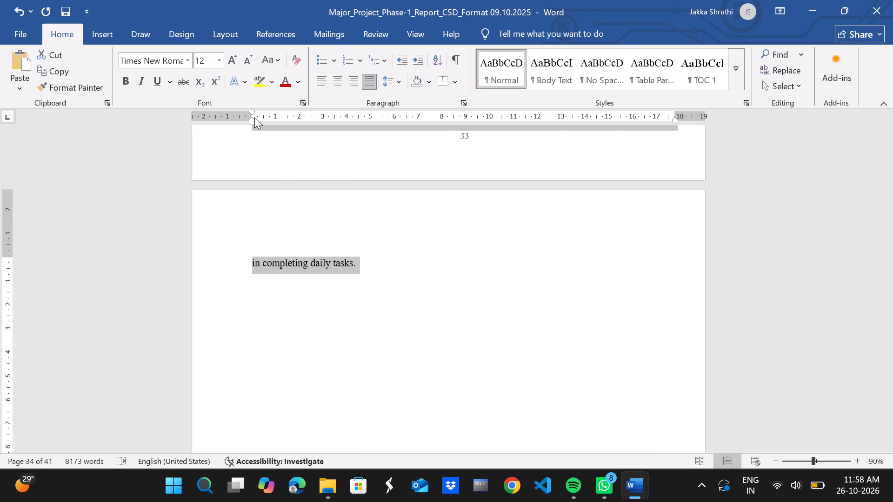
drag(252, 119, 259, 124)
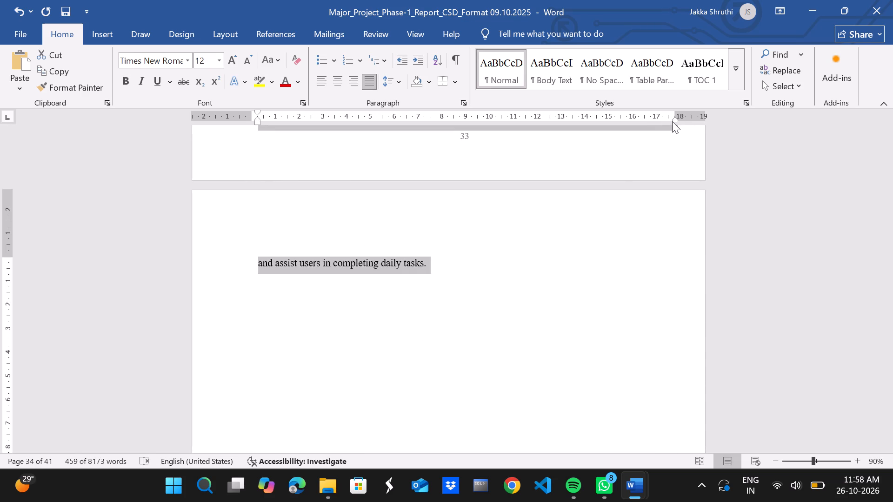
drag(673, 121, 637, 122)
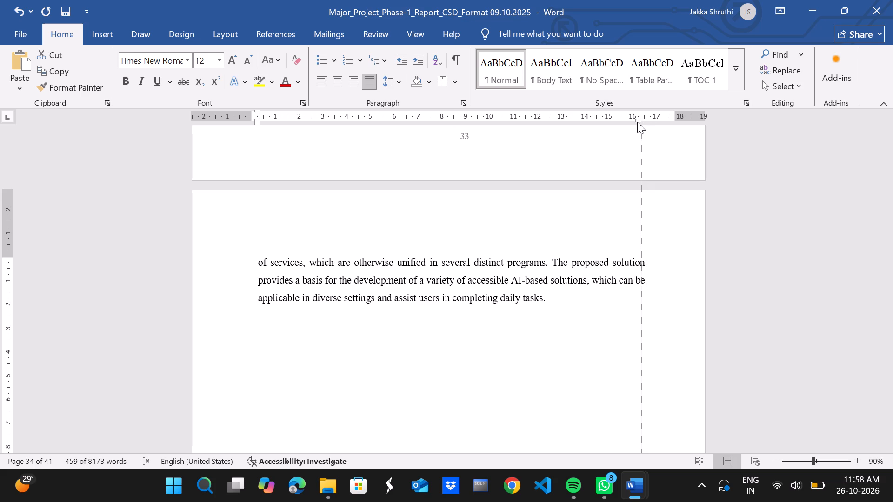
drag(637, 122, 637, 122)
Check the indented conclusion and add a new line after its last paragraph, which ends with "completing daily tasks.".
scroll(507, 297, up, 3)
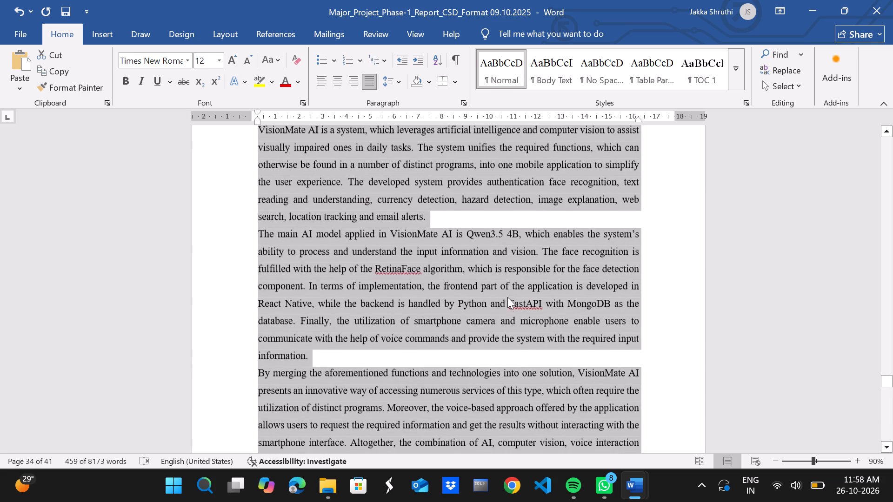
scroll(516, 344, up, 1)
scroll(516, 344, down, 3)
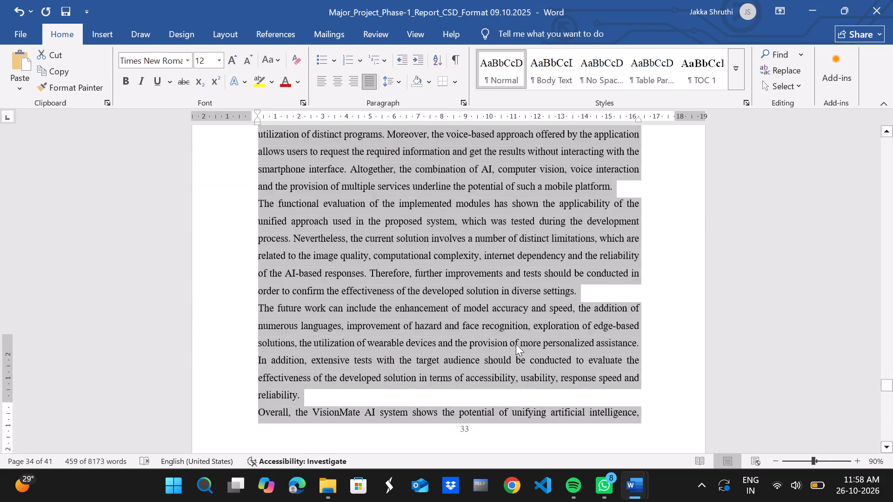
scroll(516, 344, down, 5)
click(579, 199)
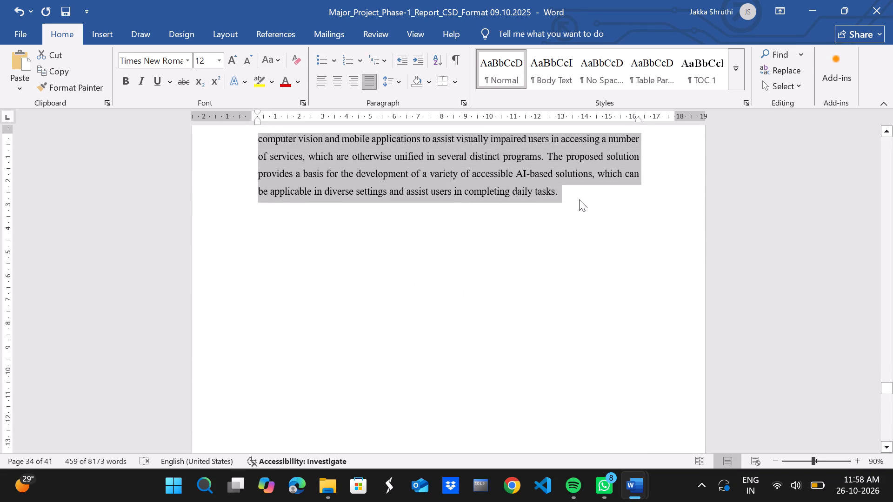
key(Return)
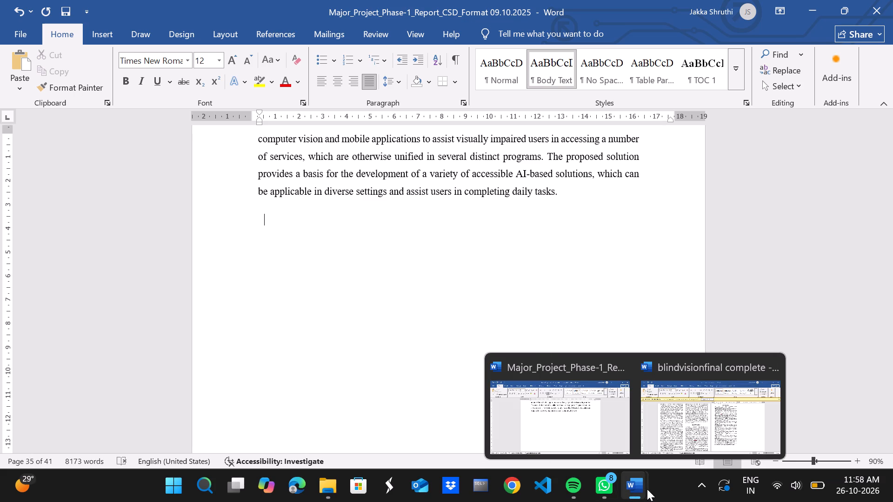
Switch to the blindvisionfinal complete document and examine its Conclusion ending and REFERENCES list.
click(691, 425)
click(647, 384)
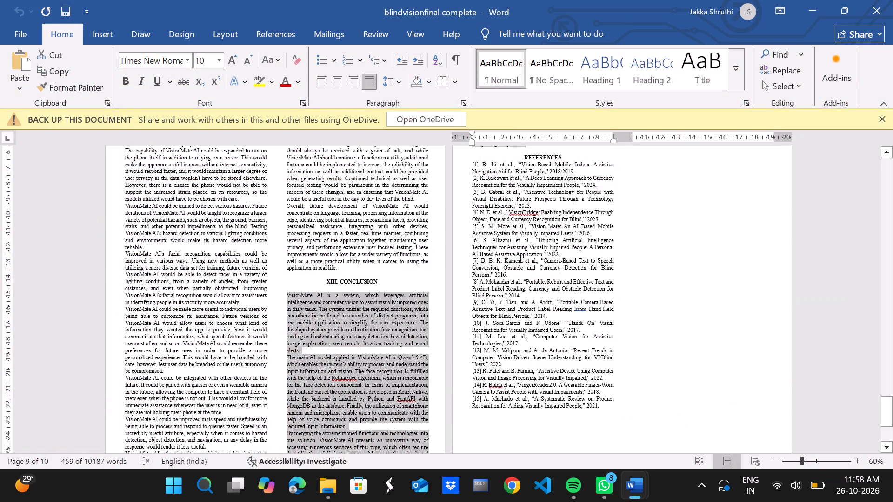
scroll(647, 384, down, 5)
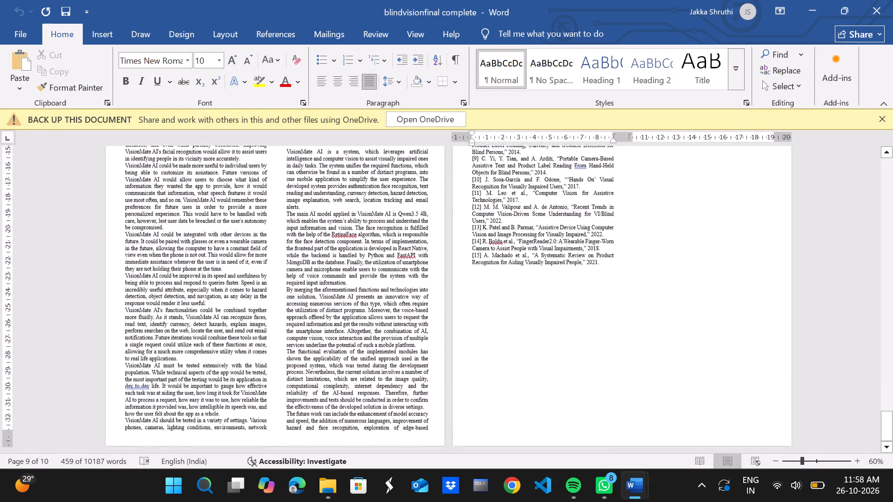
scroll(647, 384, up, 4)
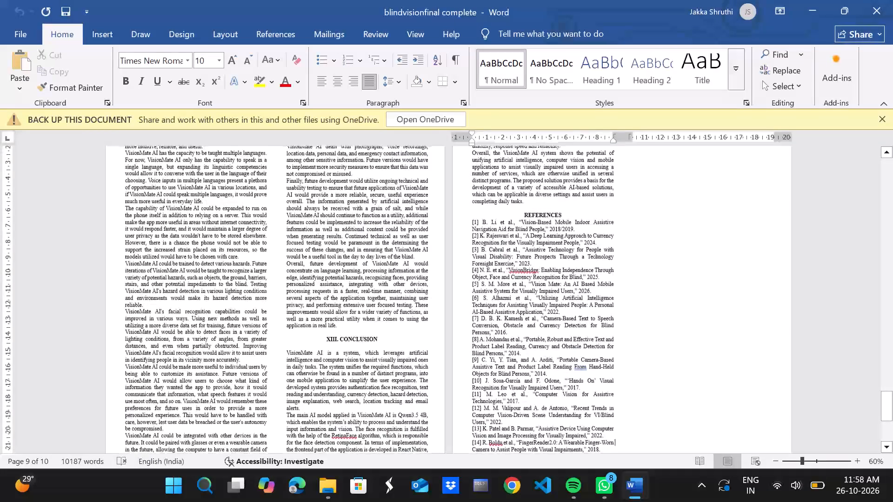
scroll(647, 384, up, 1)
scroll(360, 368, down, 4)
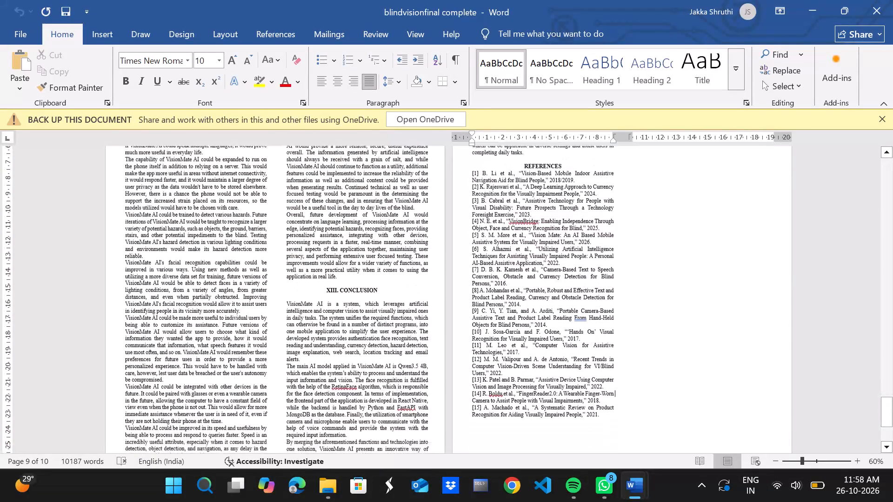
scroll(360, 368, down, 2)
ctrl+scroll(360, 368, down, 7)
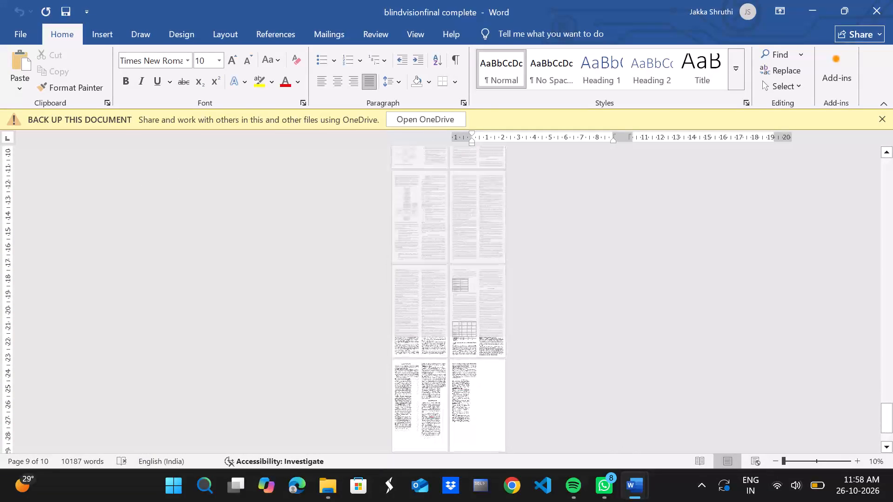
ctrl+scroll(657, 283, up, 7)
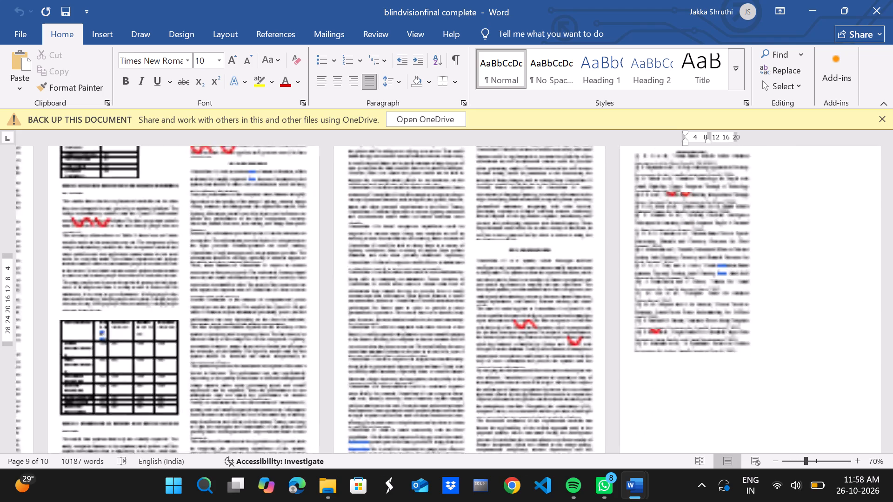
scroll(657, 283, up, 2)
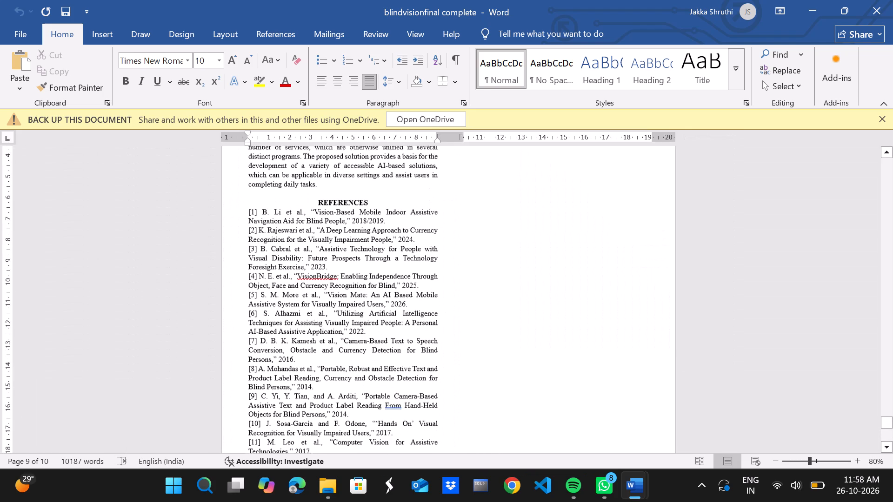
scroll(657, 283, up, 1)
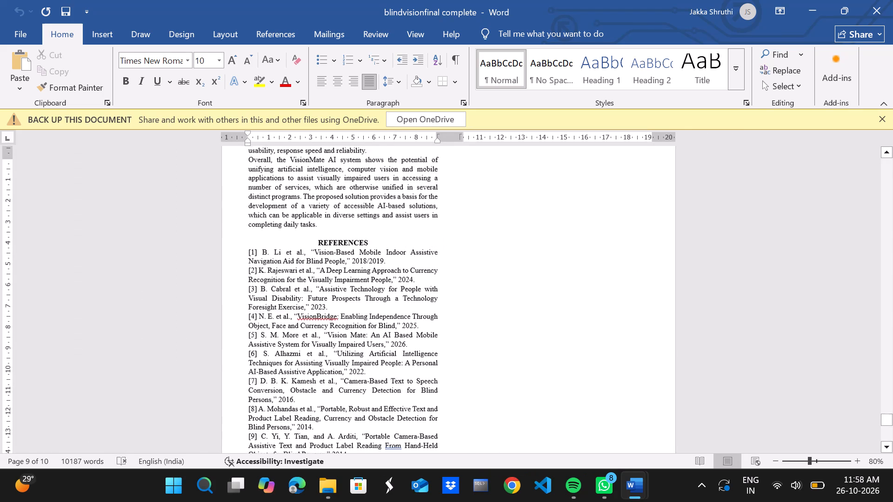
Copy all body paragraphs of XII. FUTURE WORK from the blindvisionfinal document and switch to the Major_Project_Phase-1 report.
scroll(657, 283, up, 3)
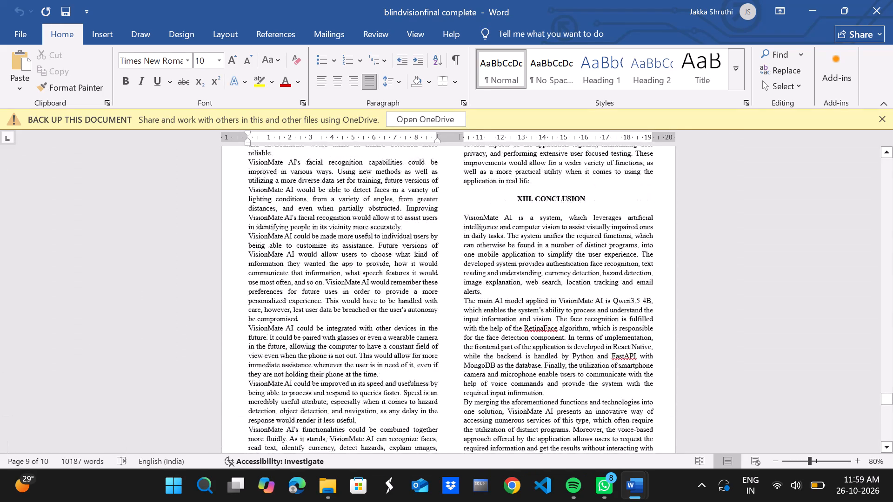
scroll(657, 283, up, 4)
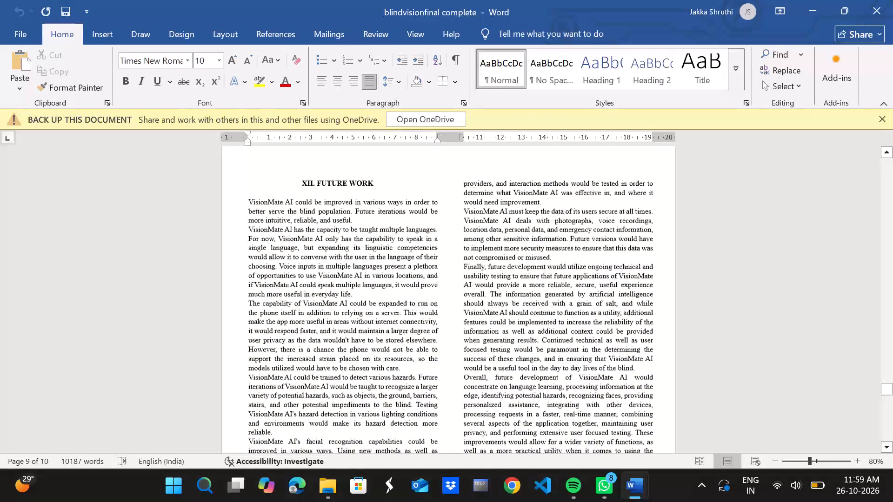
scroll(657, 283, up, 1)
scroll(657, 283, down, 2)
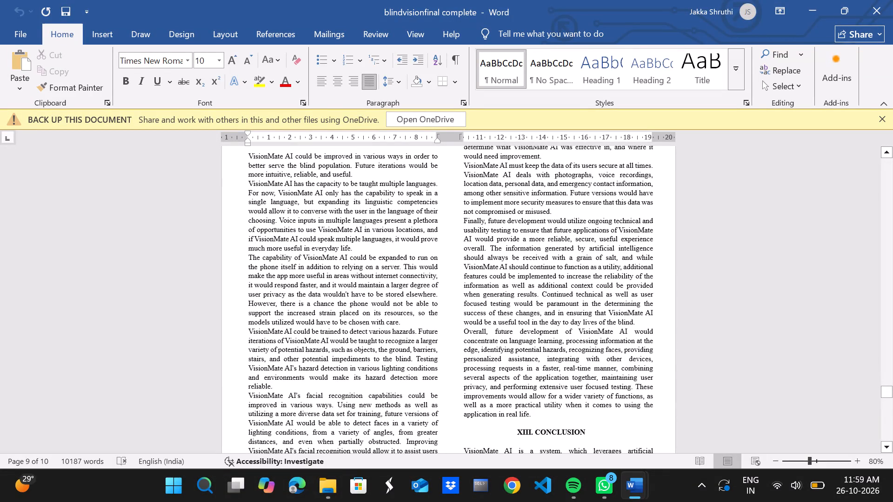
drag(247, 155, 317, 481)
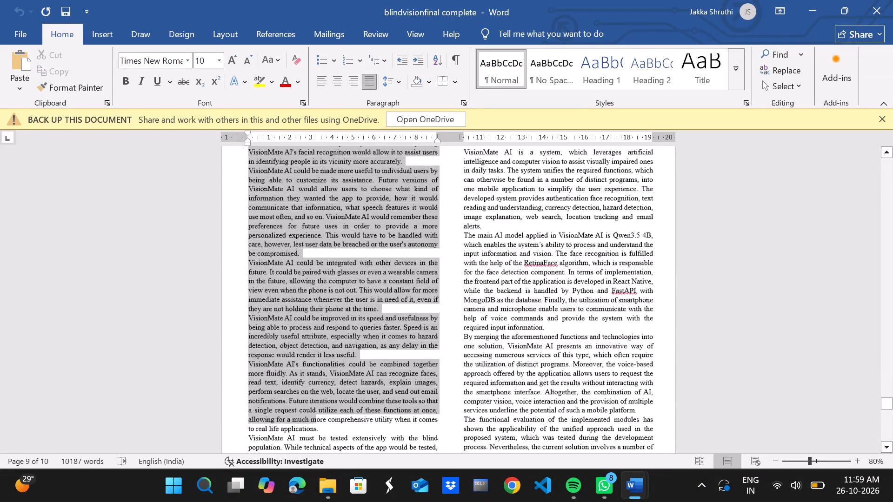
drag(317, 481, 429, 359)
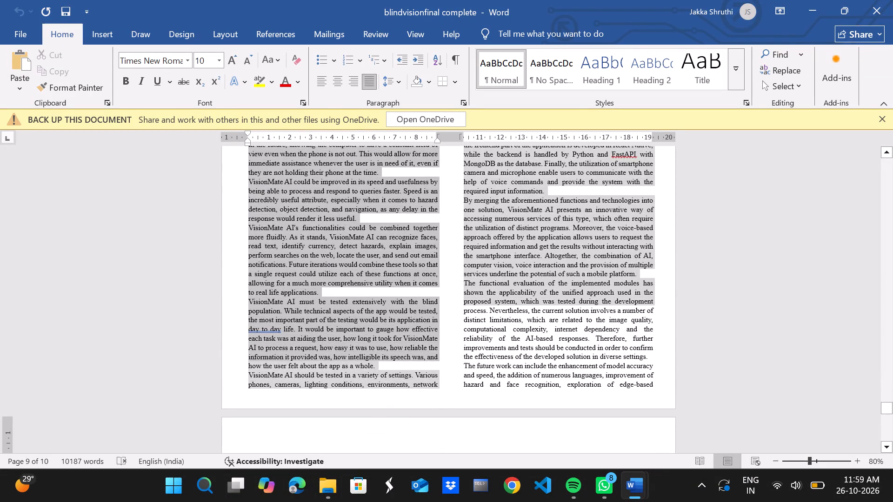
drag(429, 359, 516, 276)
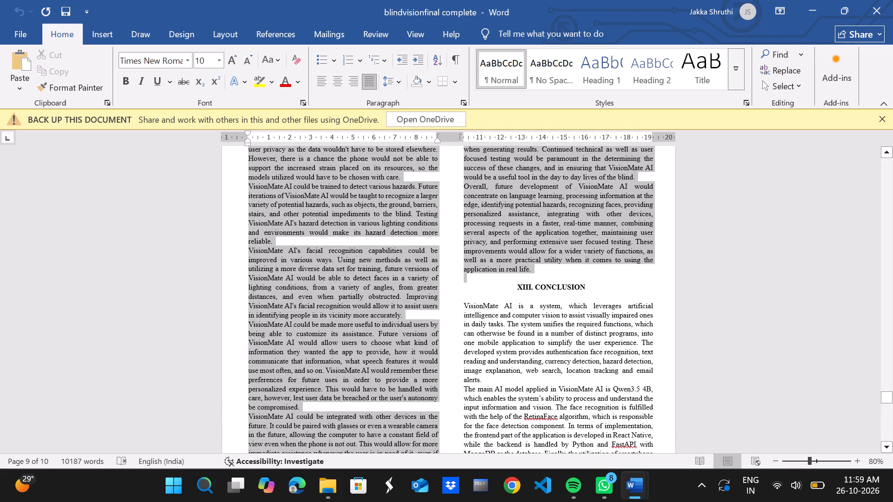
drag(516, 276, 531, 272)
key(ctrl+c)
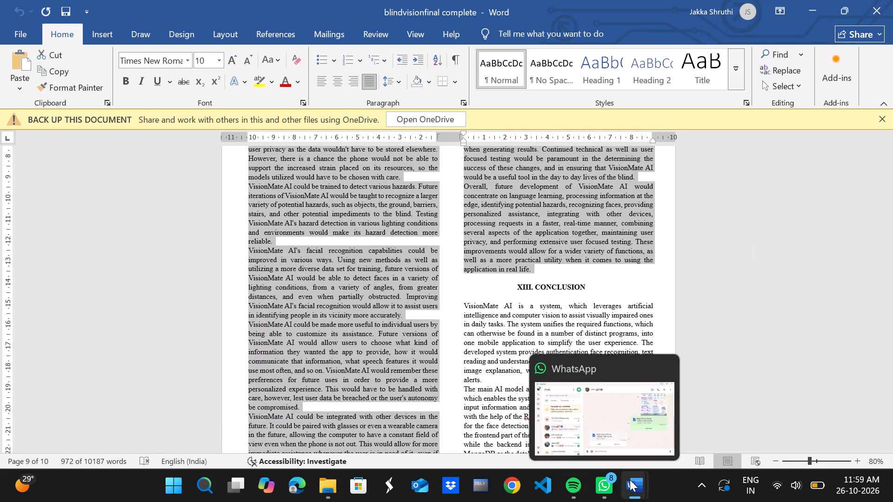
click(595, 432)
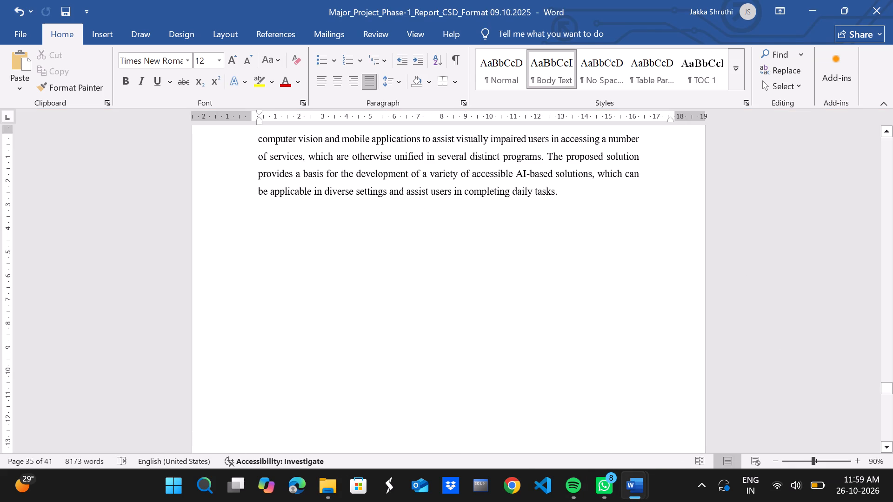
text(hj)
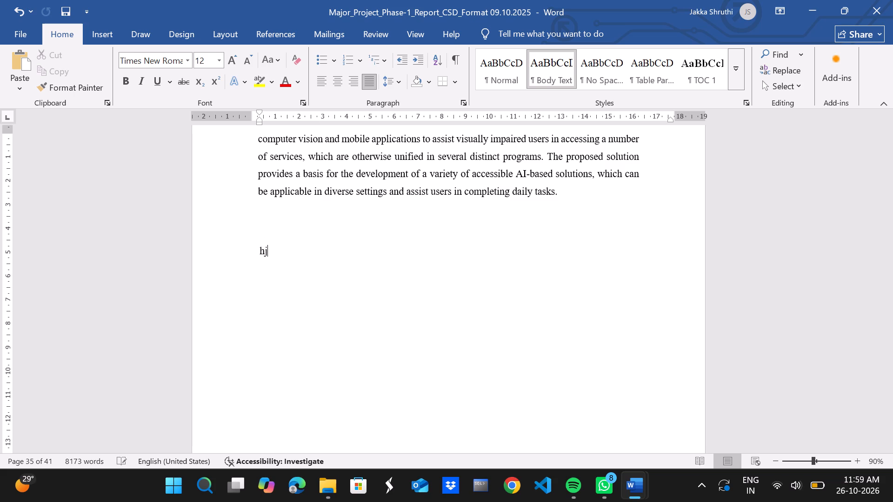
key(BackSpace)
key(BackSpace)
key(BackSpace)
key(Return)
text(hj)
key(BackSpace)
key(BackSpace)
Remove the empty line after the last conclusion paragraph, ending "completing daily tasks.", and paste the copied future work text there.
key(BackSpace)
key(ctrl+v)
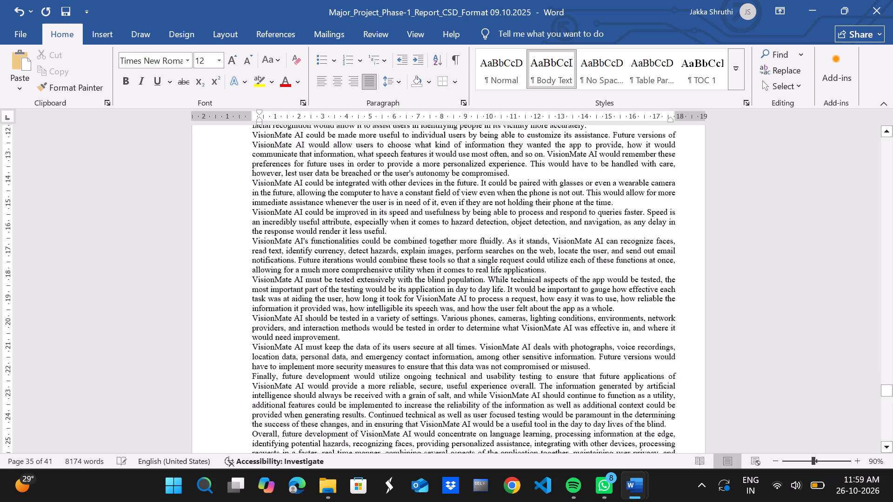
Set the font size of all the pasted future work paragraphs to 12.
scroll(611, 363, up, 2)
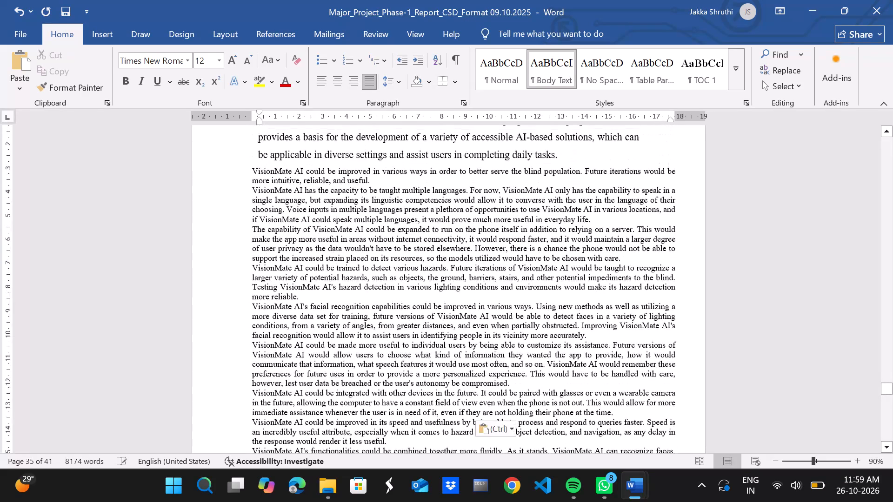
drag(250, 170, 391, 418)
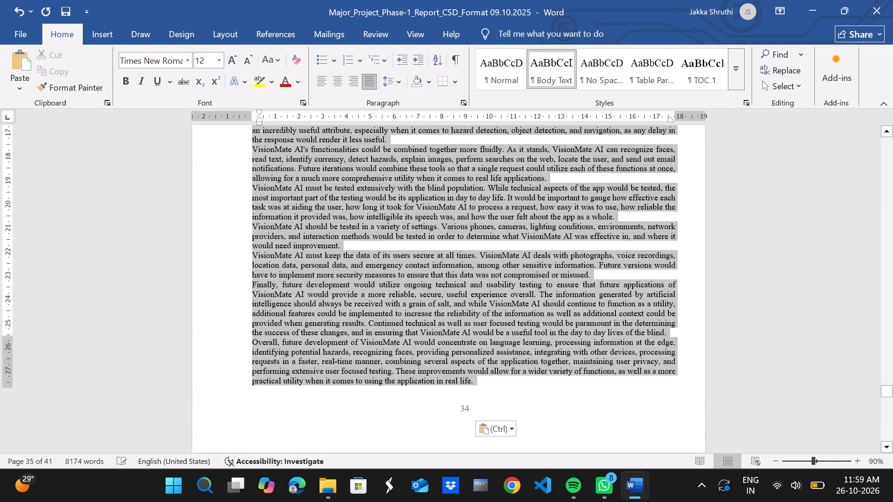
drag(391, 418, 495, 330)
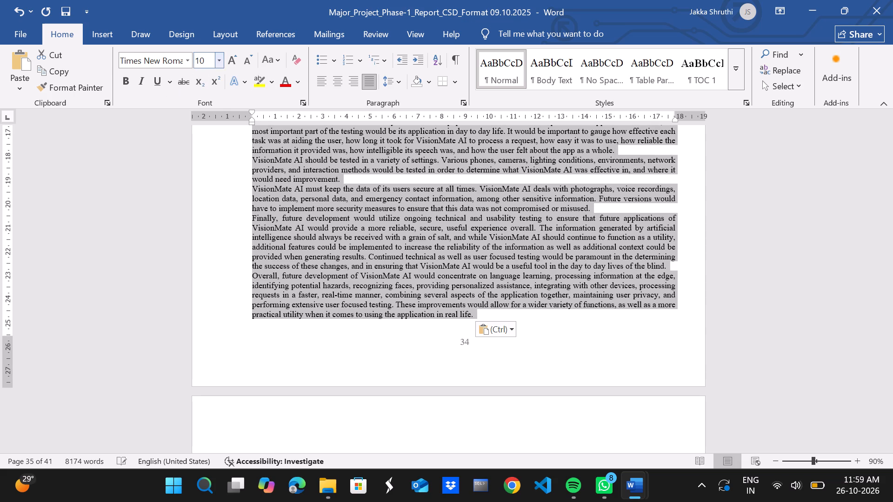
click(237, 62)
click(237, 62)
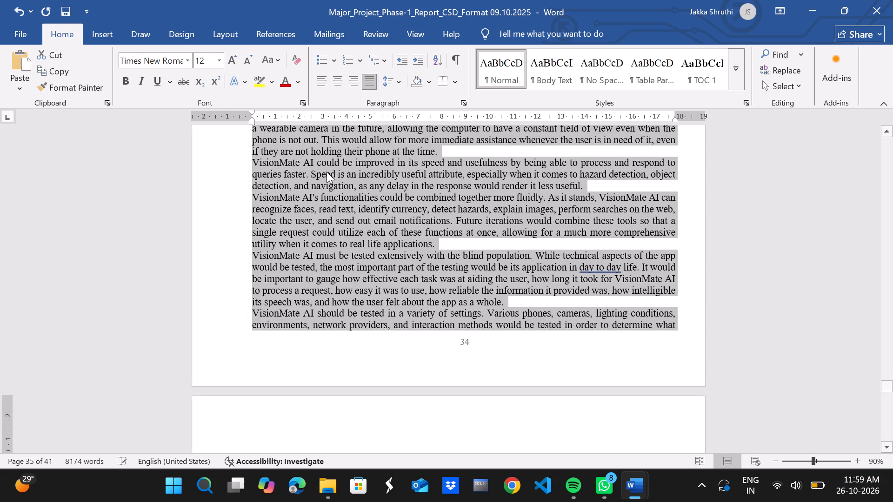
Set the pasted future work paragraphs' hanging indent to about 0.25 cm and right indent to about 16.2 cm on the ruler.
scroll(327, 172, up, 4)
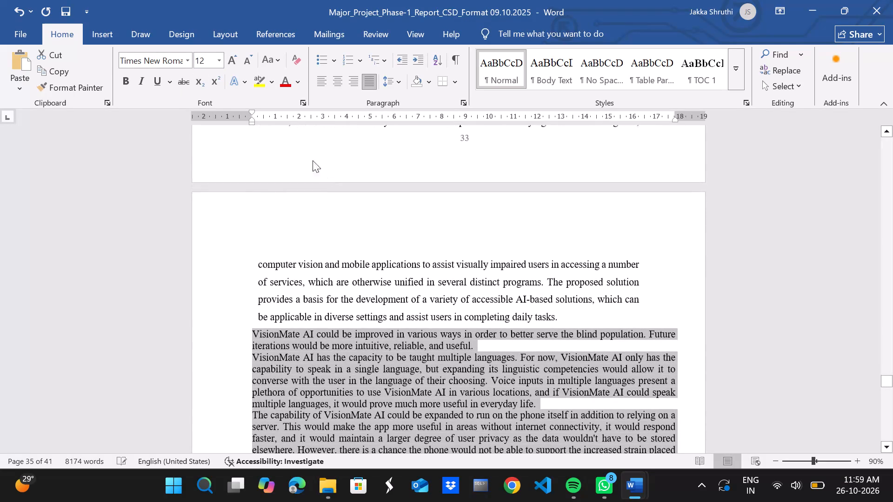
drag(251, 119, 257, 123)
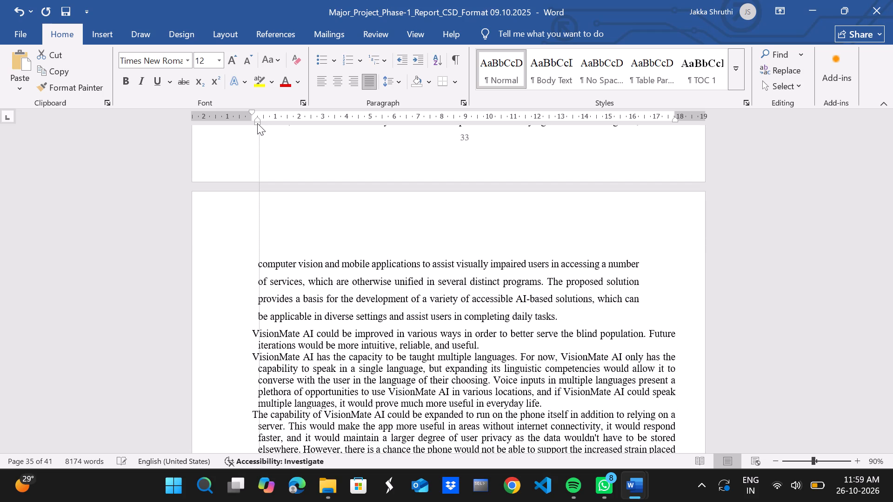
drag(257, 123, 256, 124)
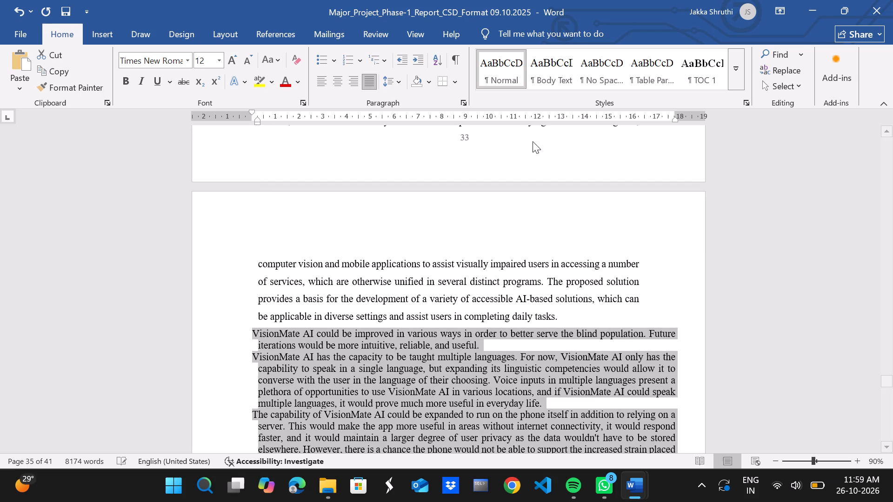
drag(675, 121, 637, 124)
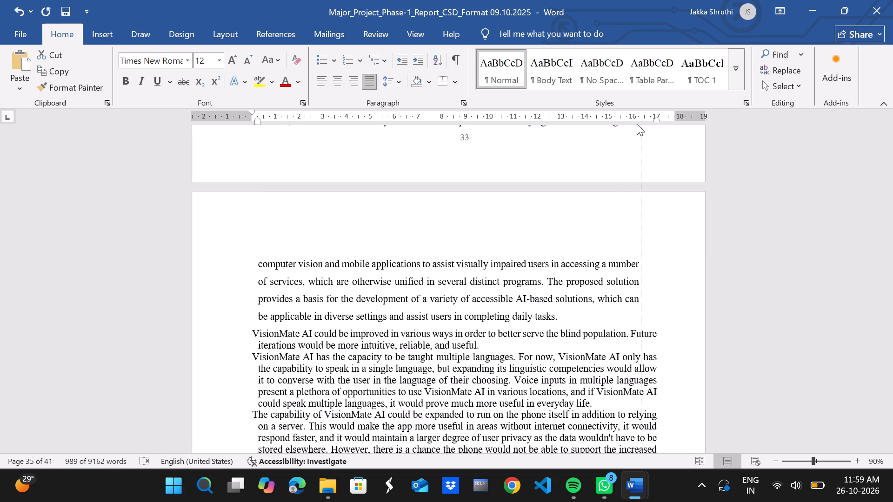
drag(637, 124, 638, 125)
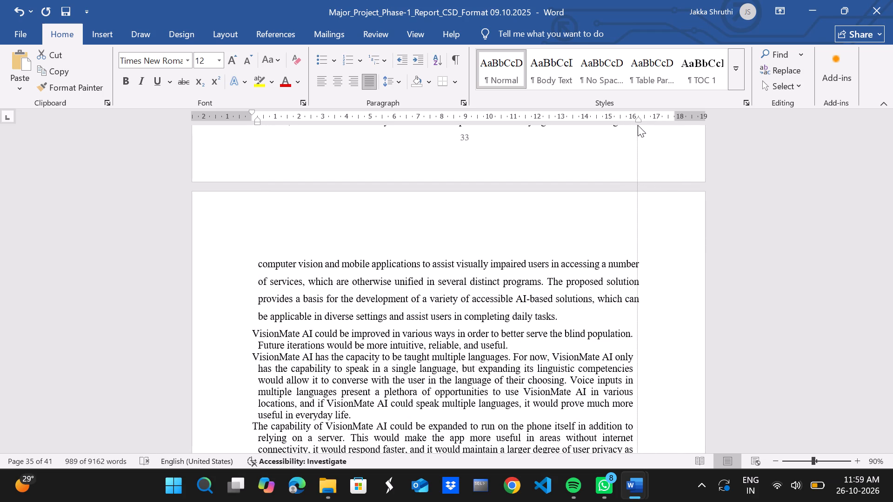
drag(638, 125, 638, 125)
Examine the indentation of the pasted future work paragraphs across both pages, then deselect them.
scroll(515, 304, down, 1)
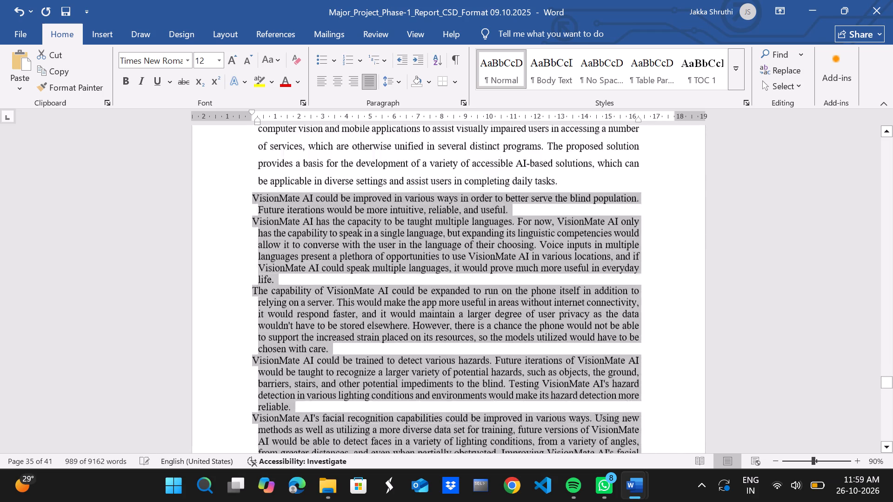
scroll(515, 304, down, 2)
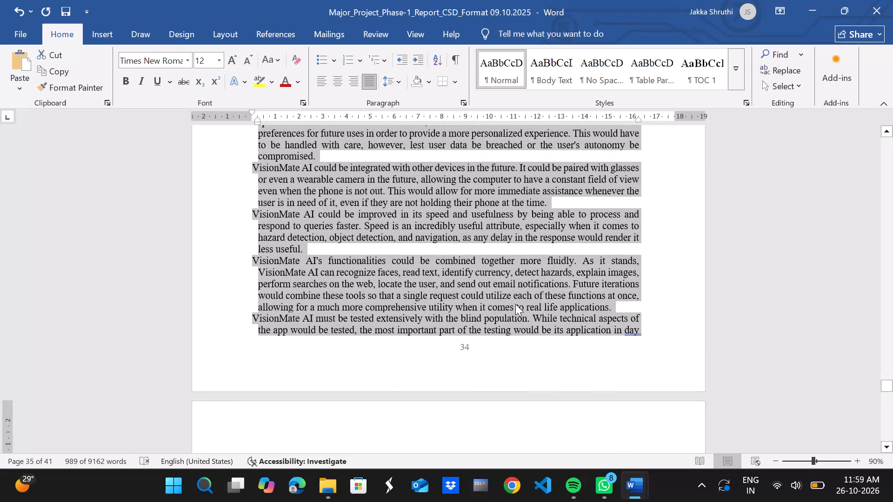
scroll(515, 304, down, 4)
scroll(515, 304, up, 5)
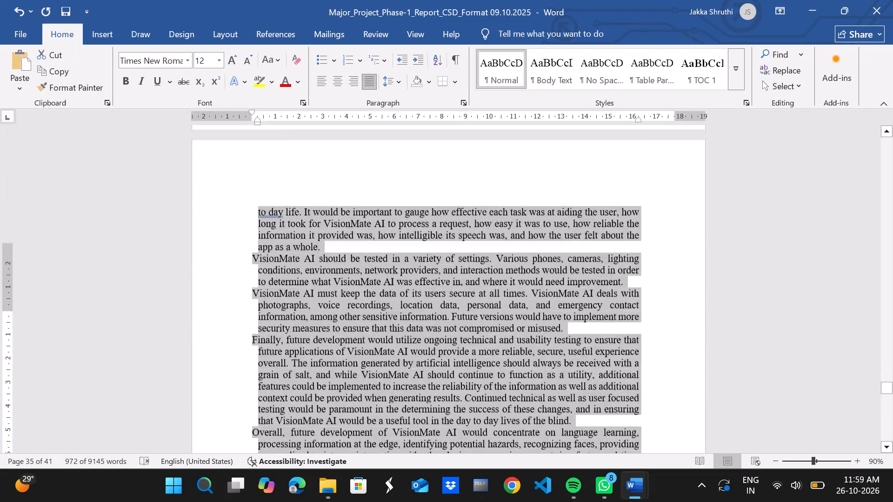
scroll(515, 304, up, 3)
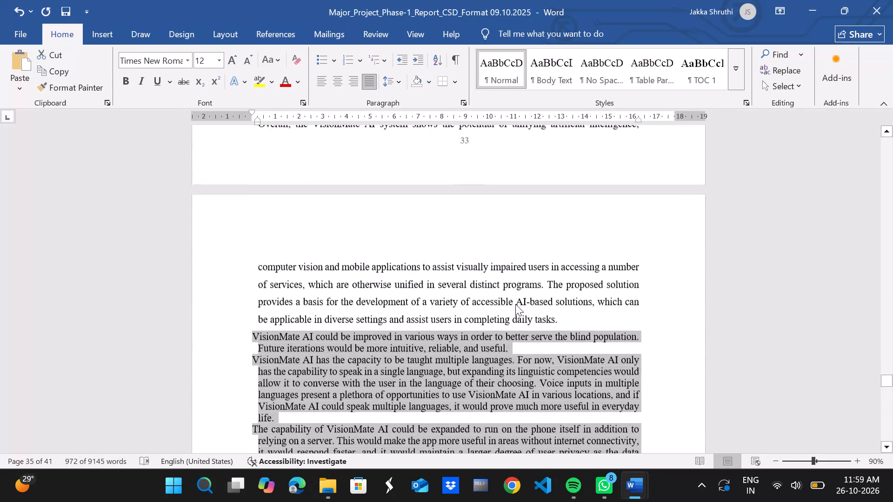
click(408, 346)
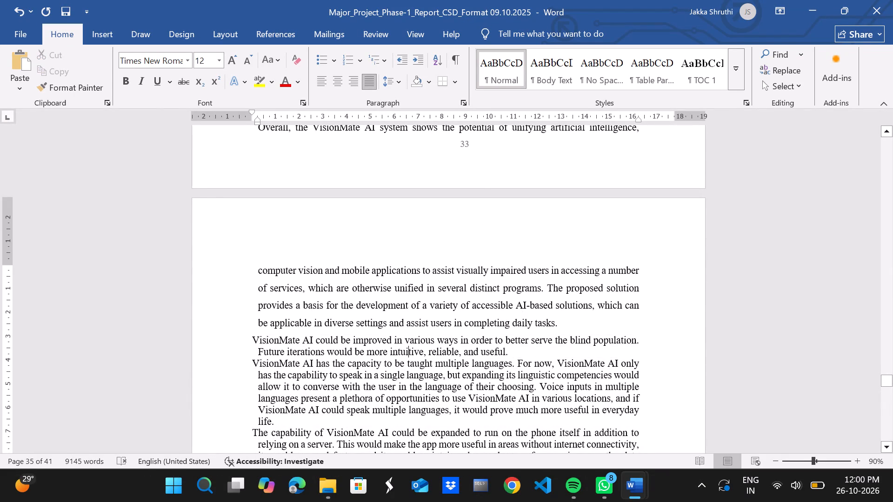
Insert two spaces before the first line of each of the first three future work paragraphs to align it with the lines below.
click(251, 337)
key(space)
key(space)
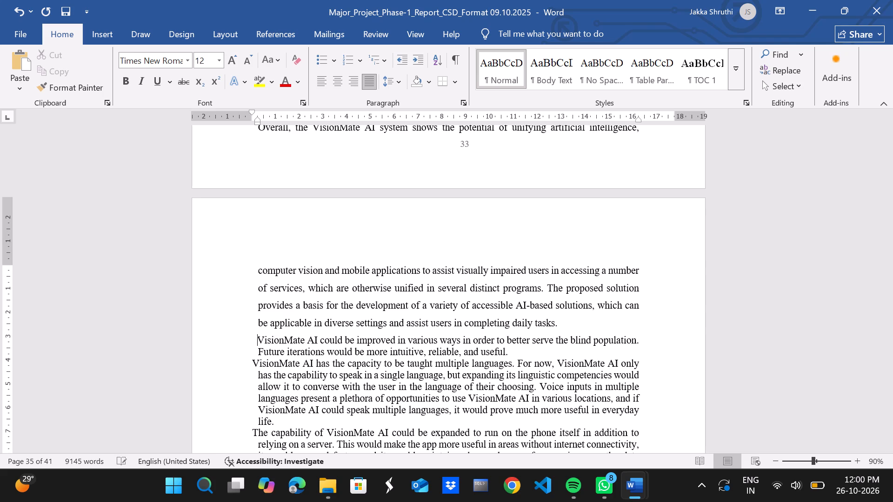
click(253, 357)
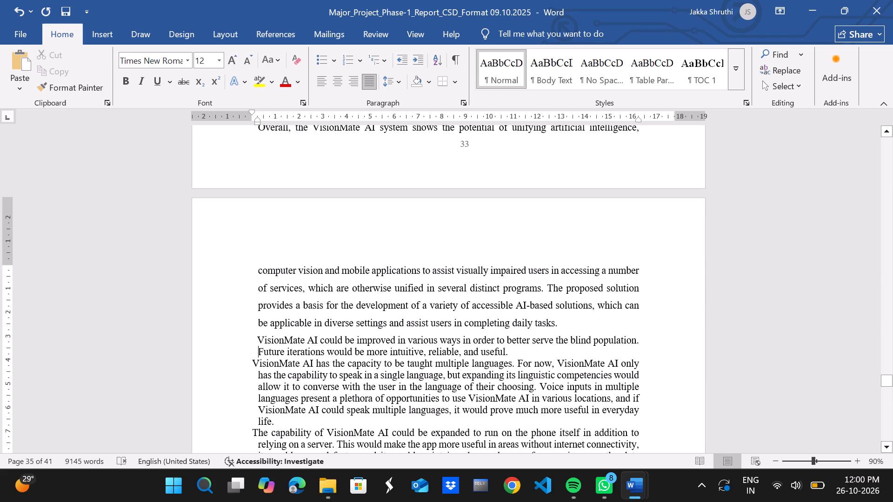
click(253, 361)
key(space)
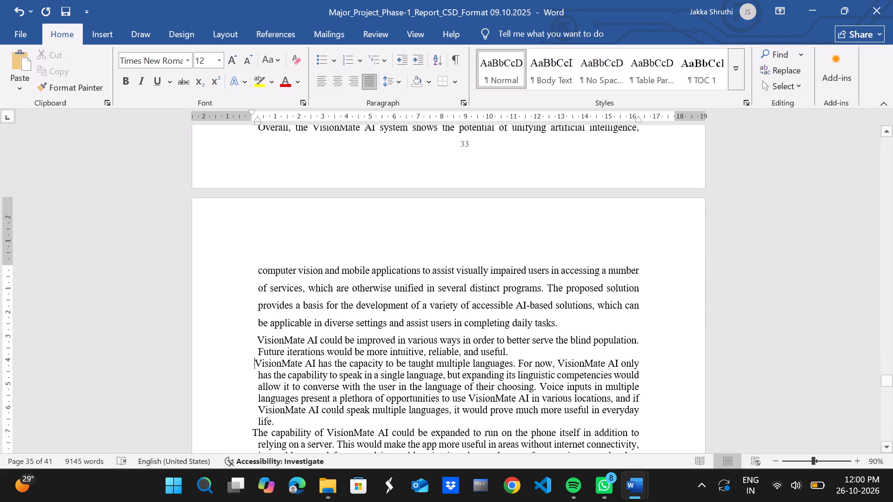
key(space)
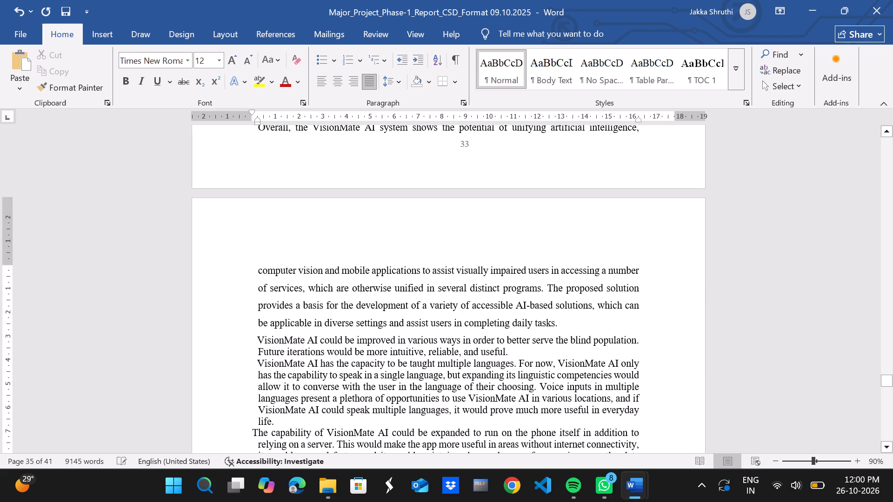
scroll(270, 402, down, 1)
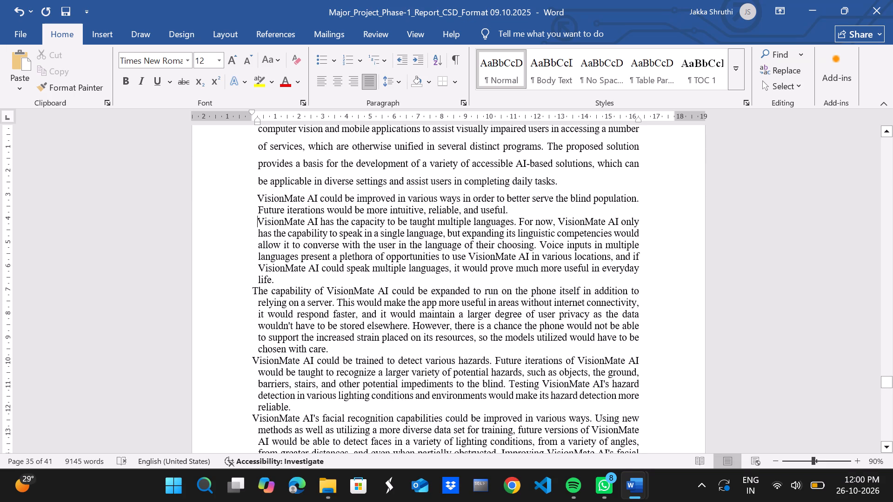
scroll(270, 402, down, 1)
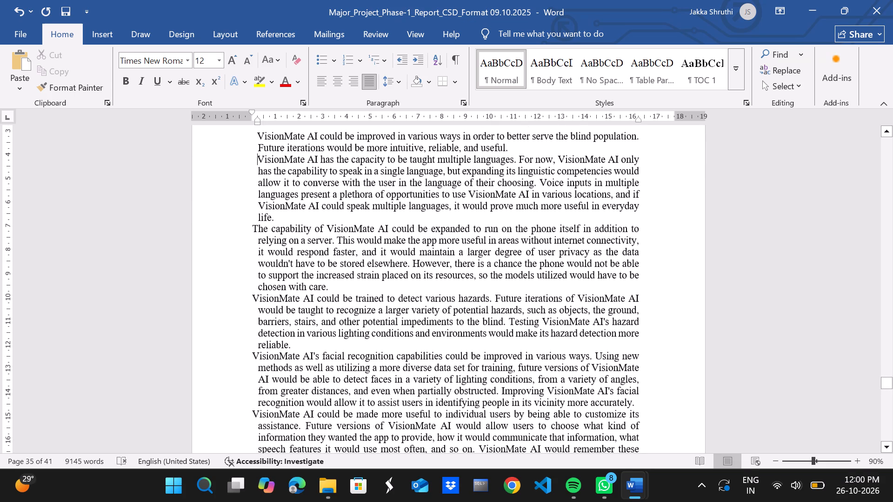
click(251, 221)
key(space)
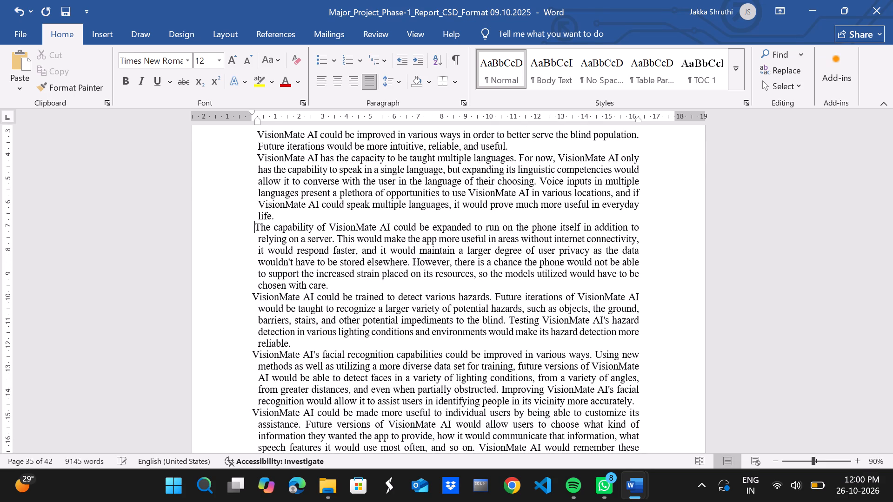
key(space)
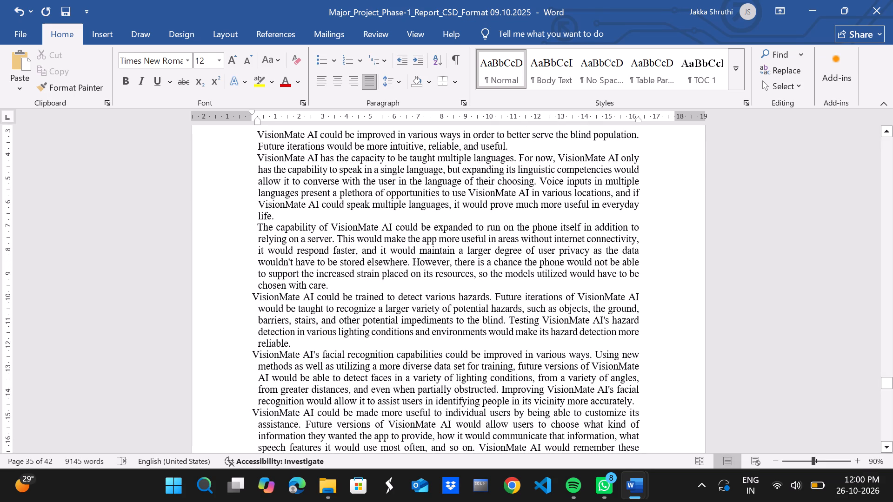
Insert two spaces before the first lines of the hazard detection, facial recognition, customized assistance and device integration paragraphs.
click(252, 298)
key(space)
key(space)
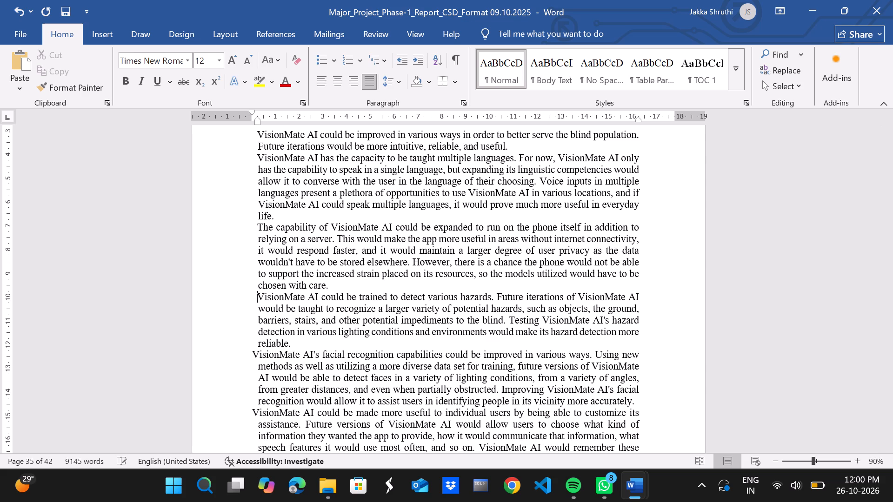
click(253, 354)
key(space)
key(space)
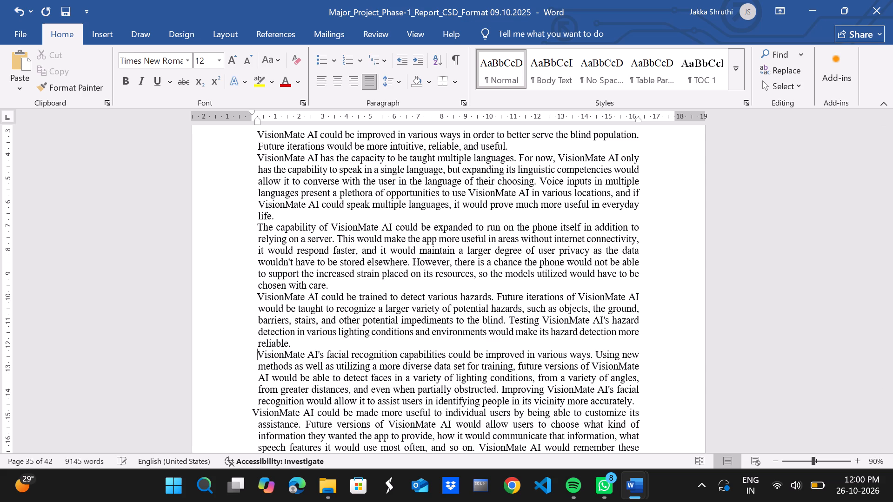
key(space)
key(BackSpace)
scroll(344, 407, down, 1)
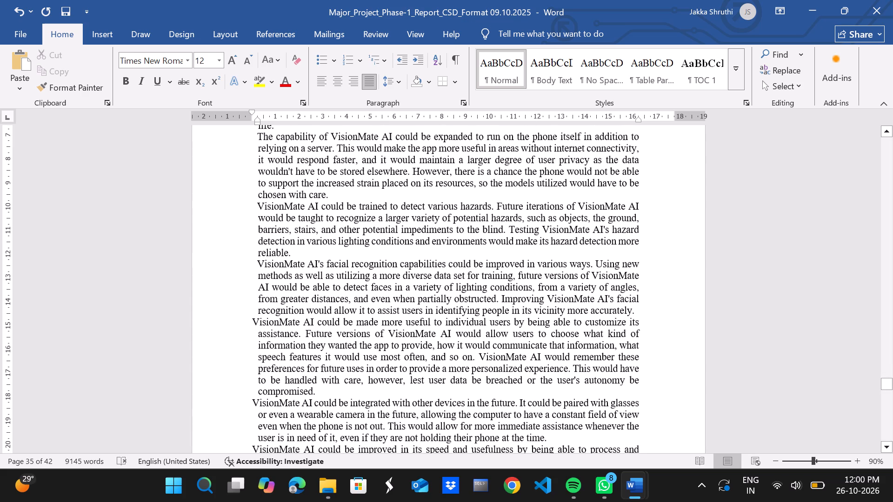
click(251, 319)
key(space)
key(space)
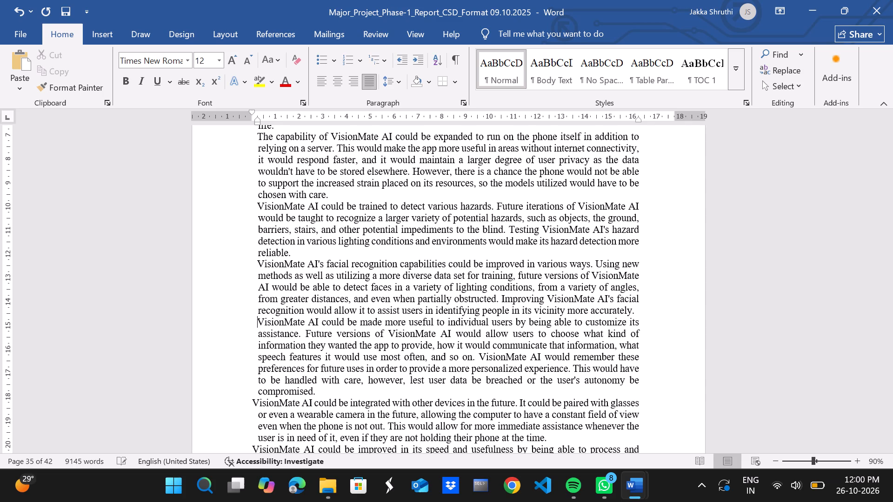
click(253, 405)
key(space)
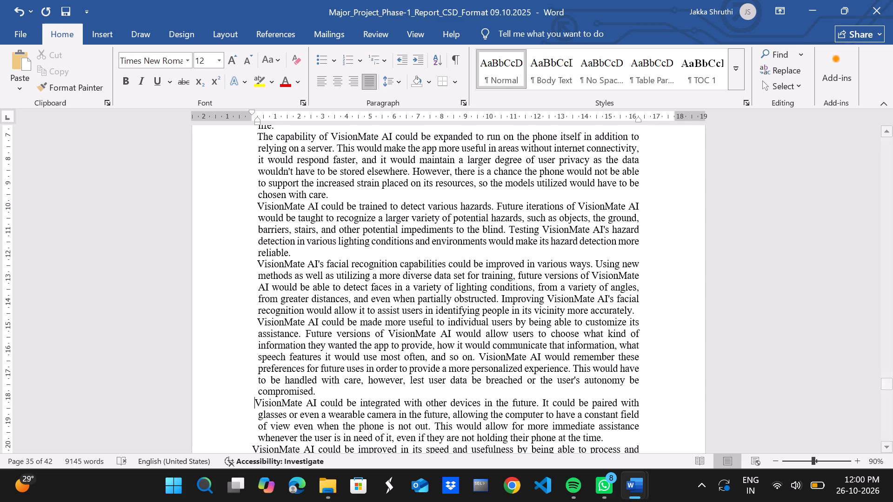
key(space)
Delete the text of the future work paragraph about improving VisionMate AI's speed and usefulness.
scroll(253, 405, down, 1)
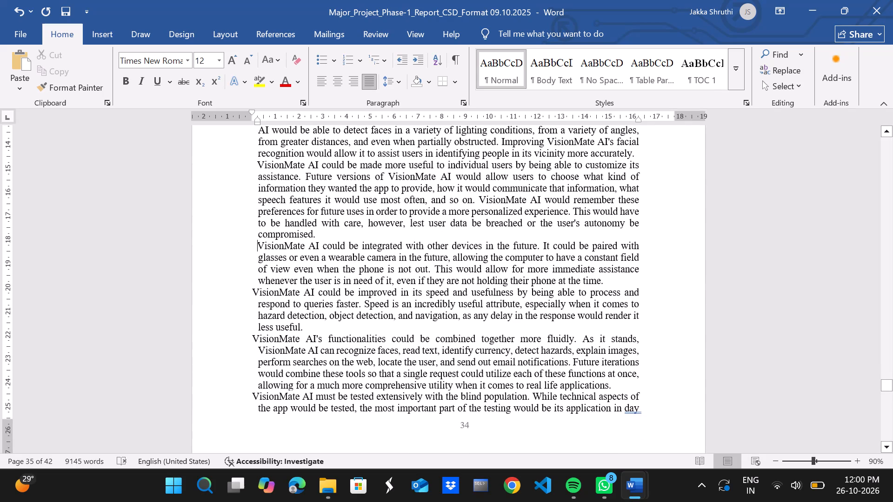
click(251, 289)
drag(251, 289, 281, 309)
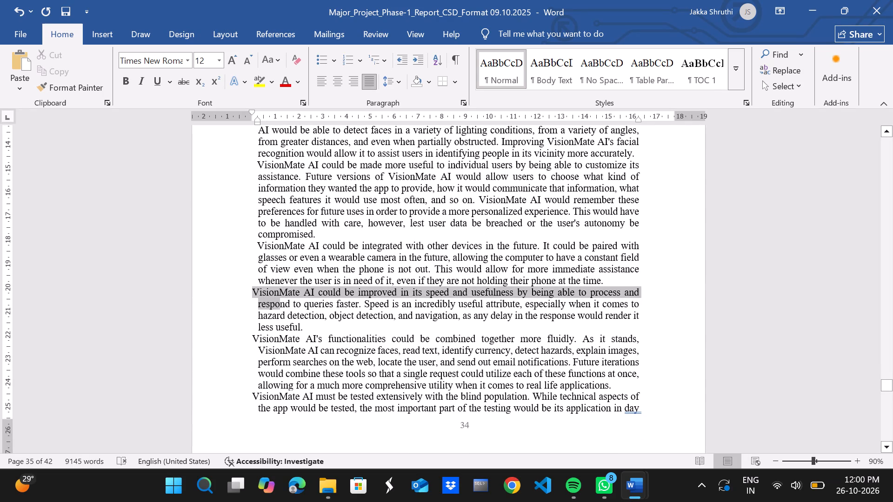
drag(281, 309, 300, 323)
key(BackSpace)
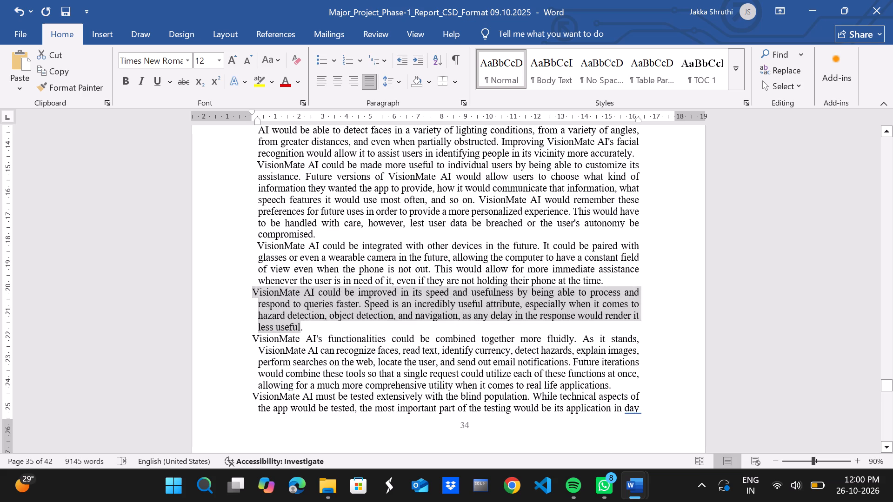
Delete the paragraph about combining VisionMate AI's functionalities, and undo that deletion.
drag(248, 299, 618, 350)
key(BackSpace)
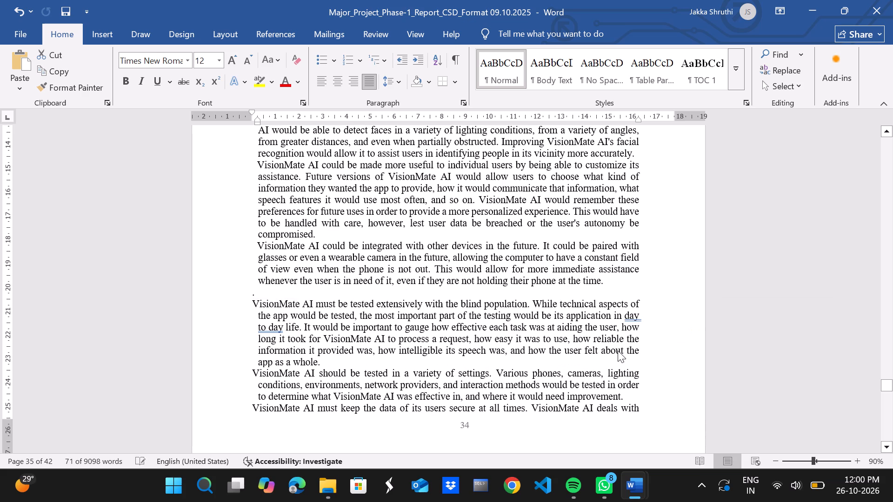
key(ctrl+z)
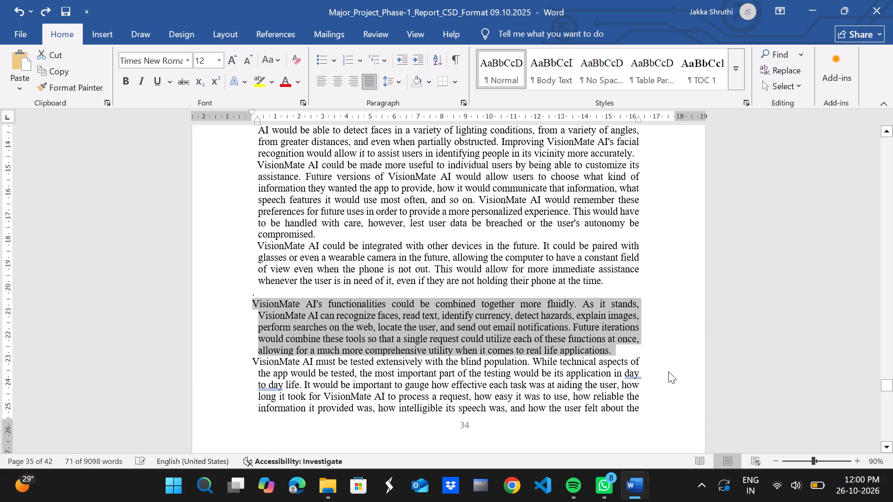
Remove the leftover period and its line above the paragraph about combining functionalities.
click(252, 299)
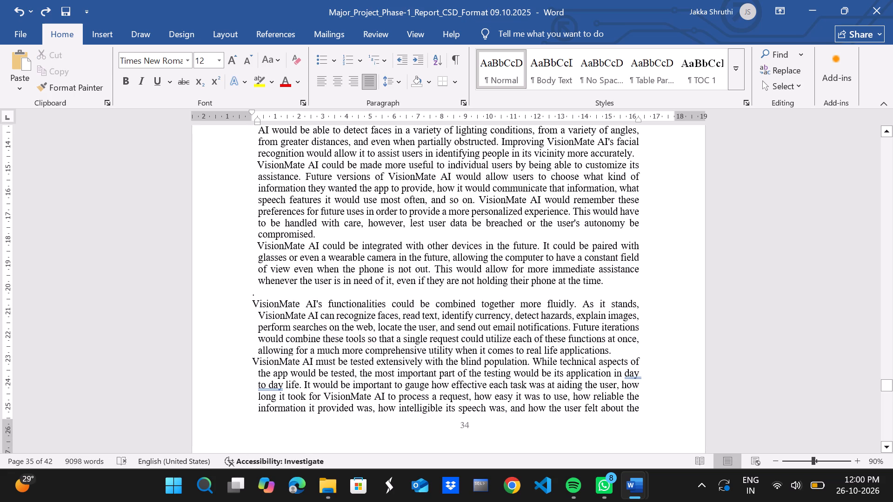
key(BackSpace)
key(BackSpace)
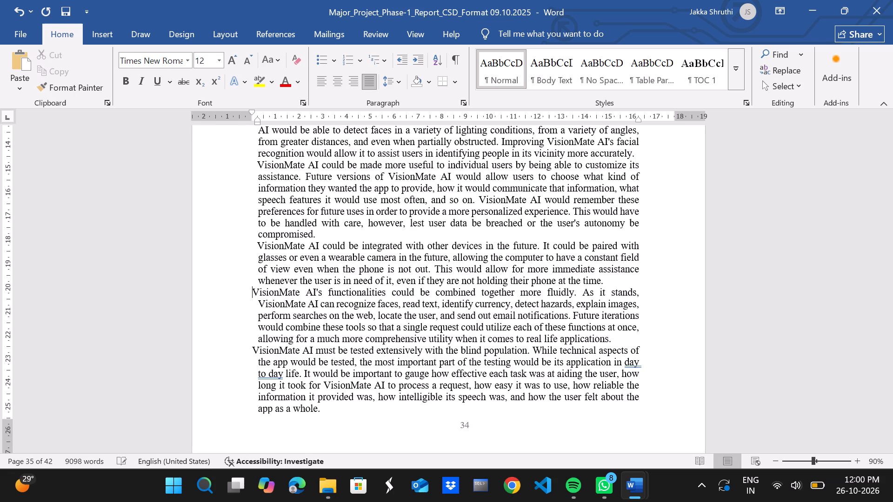
Insert two spaces before the first lines of the combined functionalities and blind population testing paragraphs.
key(space)
key(space)
key(space)
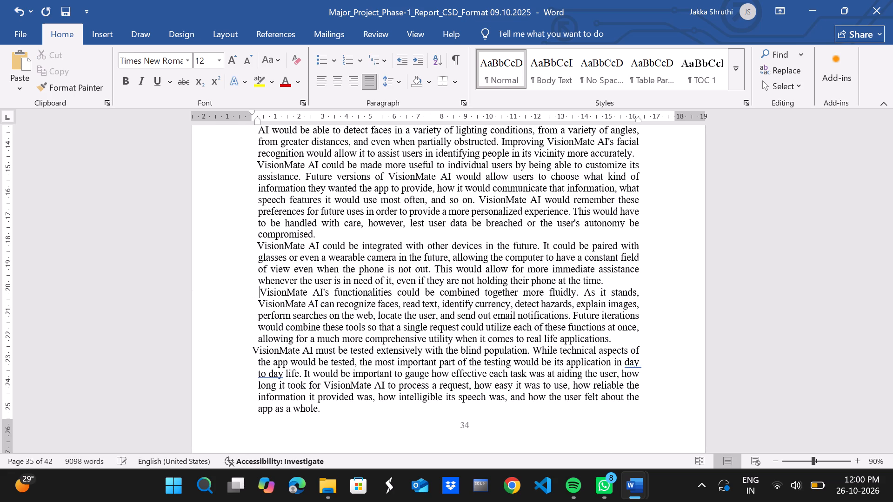
key(BackSpace)
scroll(260, 333, down, 1)
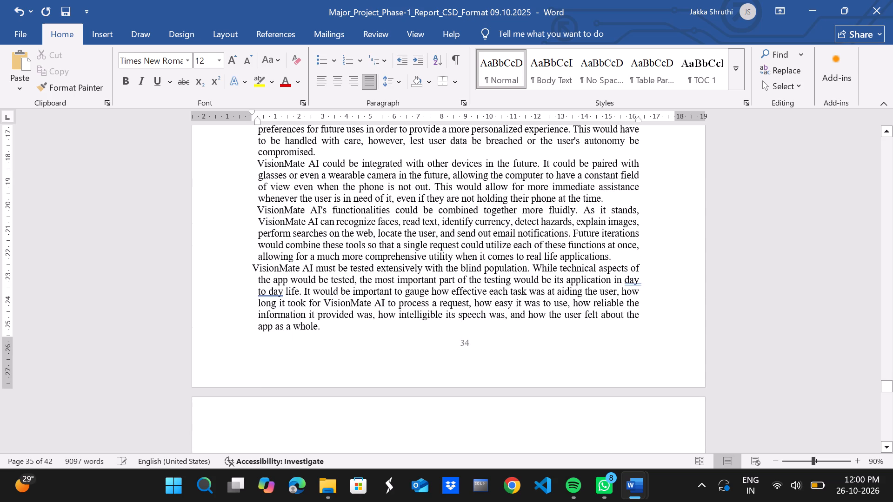
click(252, 270)
key(space)
key(space)
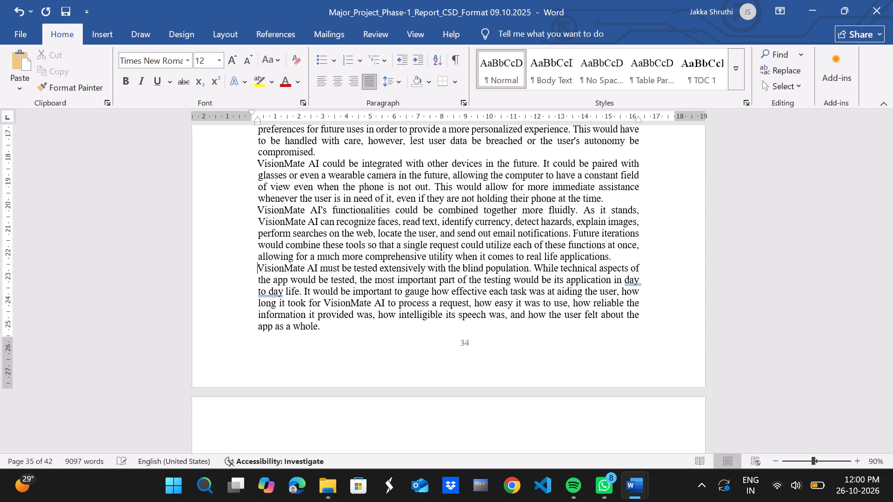
key(space)
key(BackSpace)
Insert two spaces before the variety of settings, data security and "Overall" paragraphs, and three before the "Finally" paragraph.
scroll(261, 298, down, 3)
scroll(261, 298, up, 1)
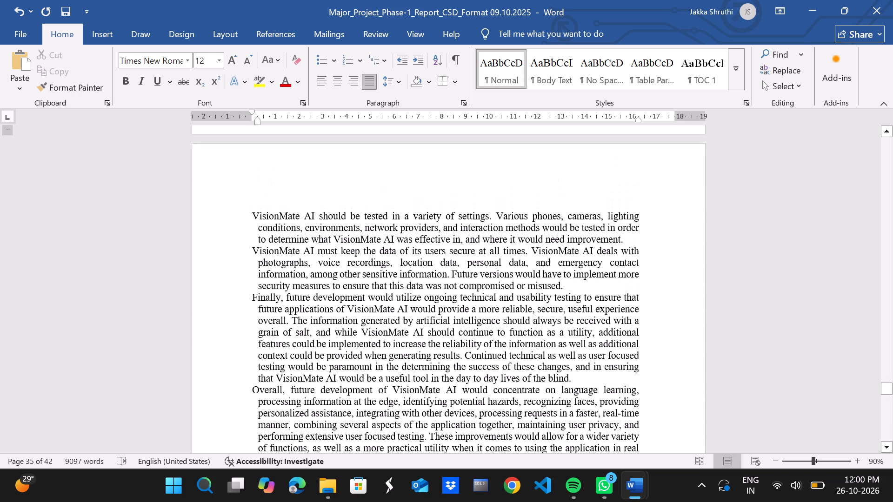
click(250, 244)
key(space)
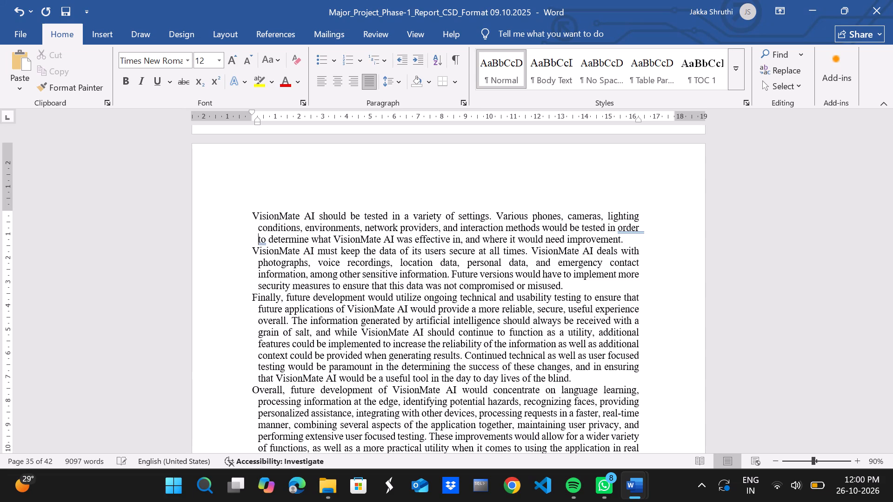
click(254, 214)
key(space)
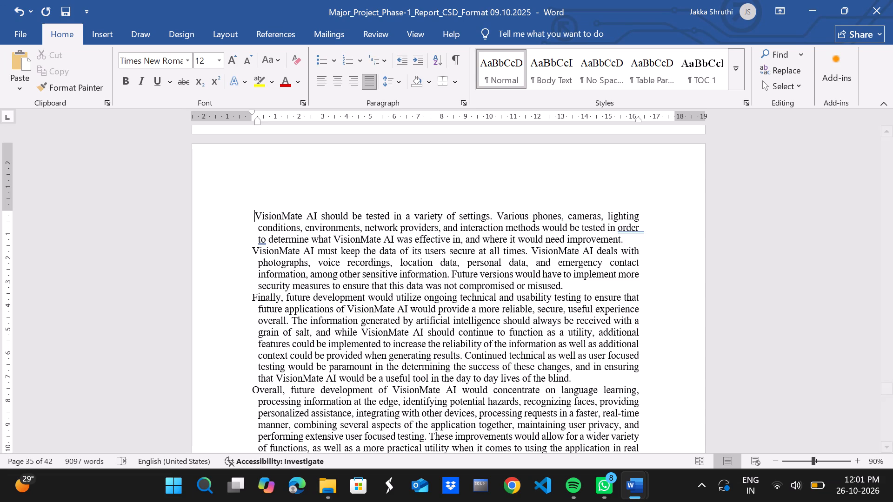
key(space)
click(252, 248)
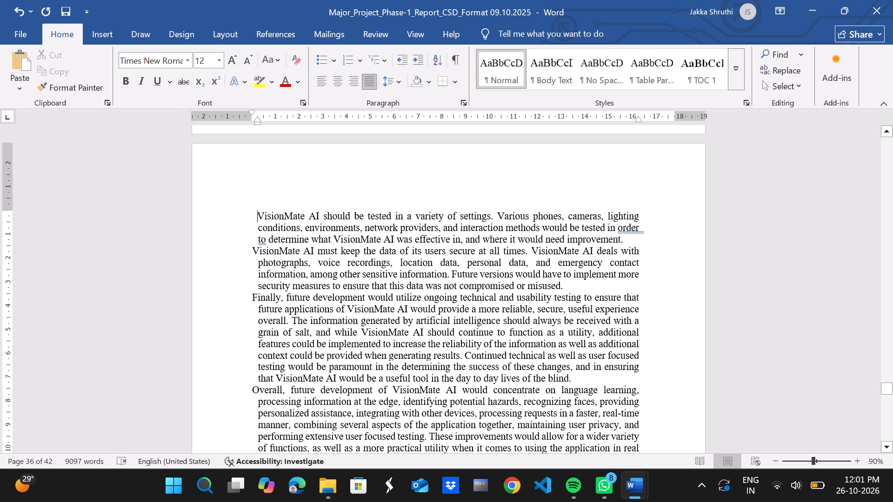
key(space)
key(space)
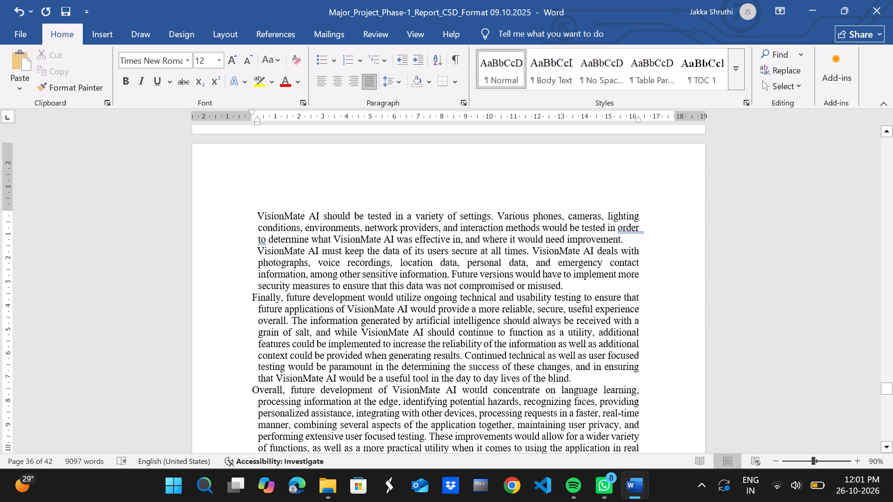
click(251, 301)
key(space)
key(space)
key(space)
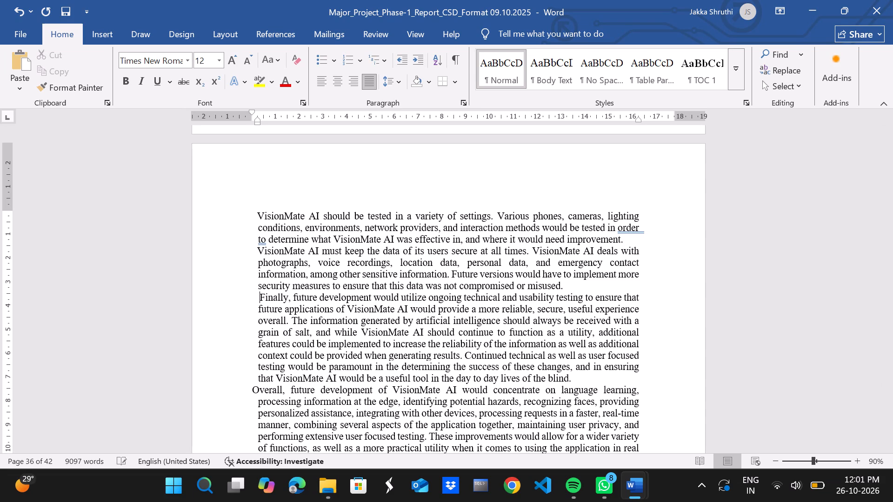
click(249, 391)
key(space)
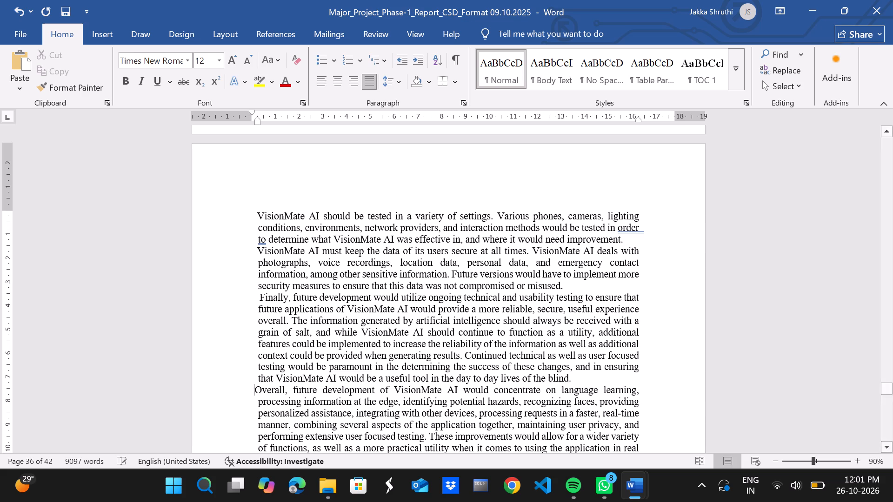
key(space)
Set the line spacing of all the pasted future work paragraphs to 1.5.
scroll(337, 376, right, 1)
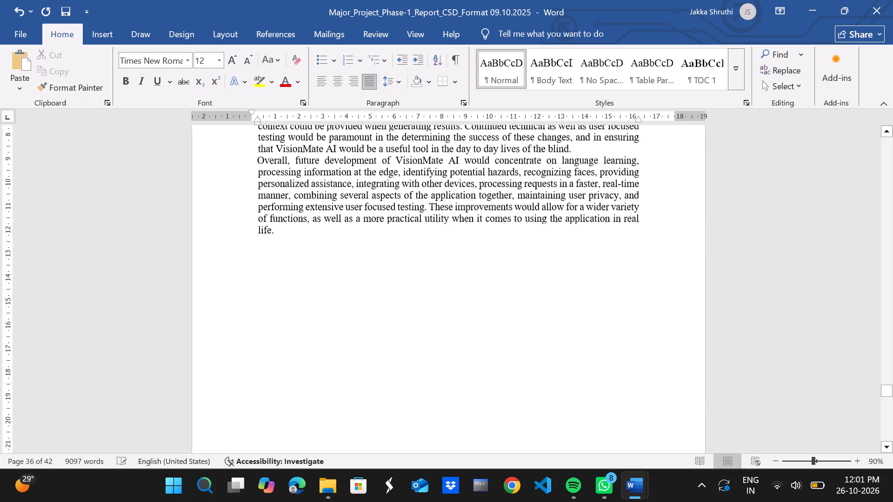
scroll(337, 376, right, 1)
scroll(337, 376, up, 4)
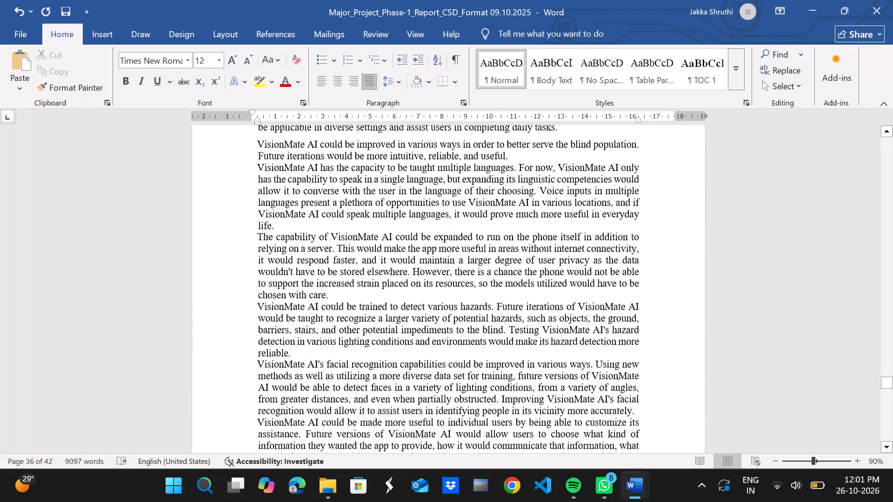
scroll(337, 376, up, 3)
scroll(337, 376, down, 2)
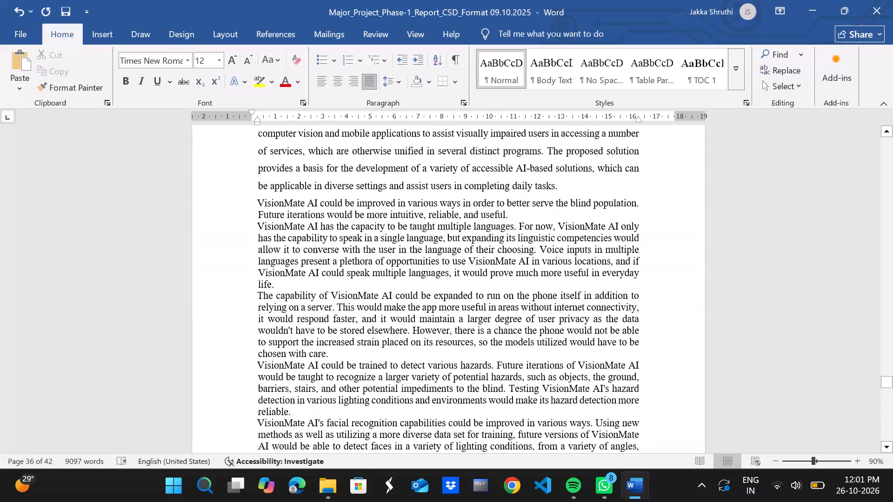
drag(255, 203, 357, 428)
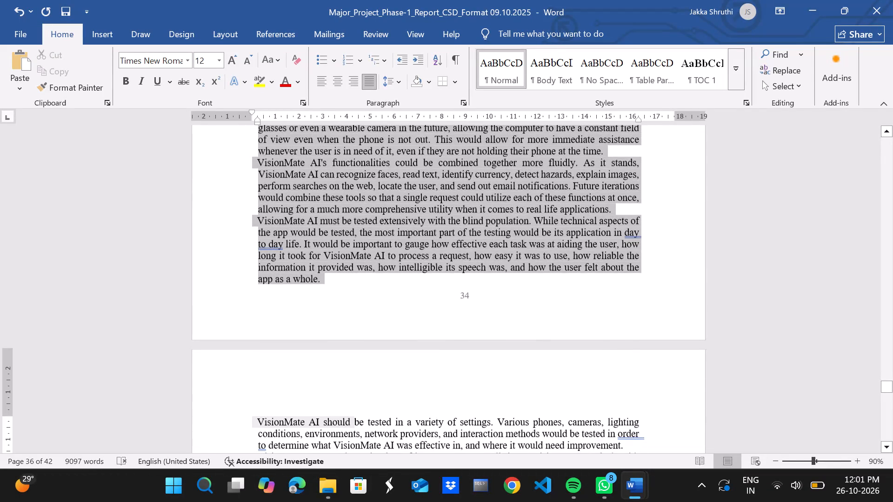
drag(357, 428, 343, 354)
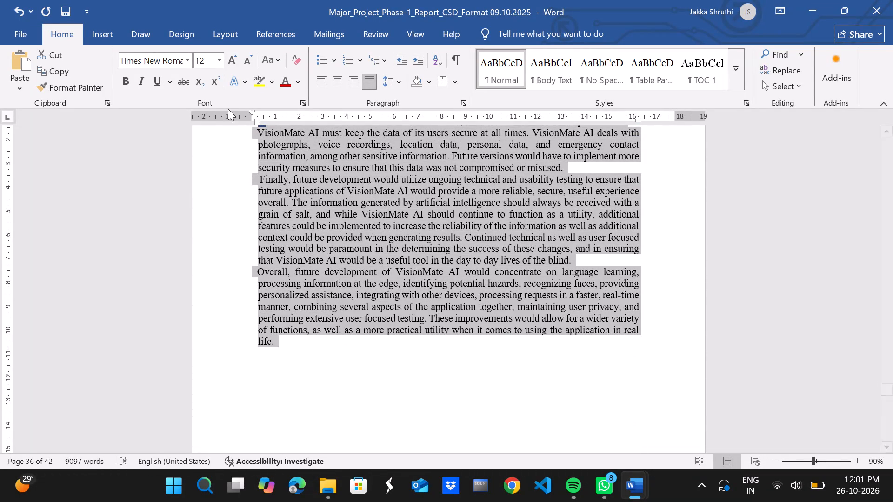
click(397, 79)
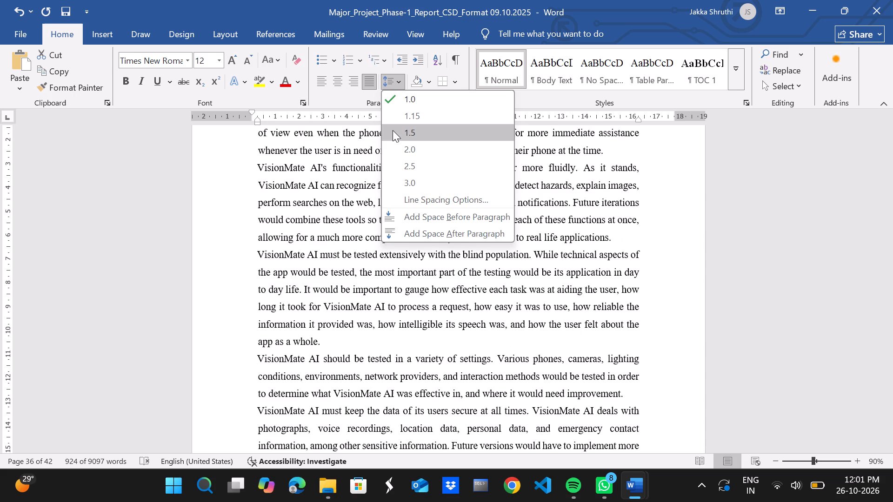
click(393, 130)
click(453, 309)
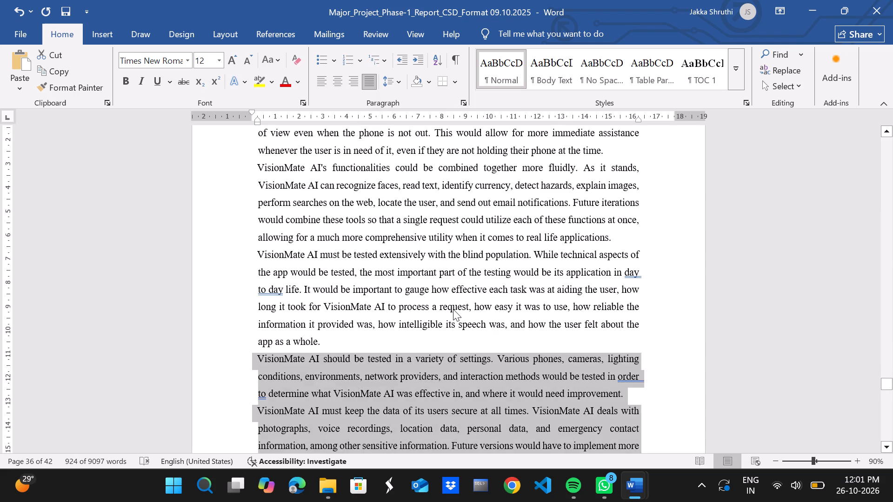
Remove the two leading spaces from the paragraph about running VisionMate AI on the phone itself.
scroll(453, 309, down, 7)
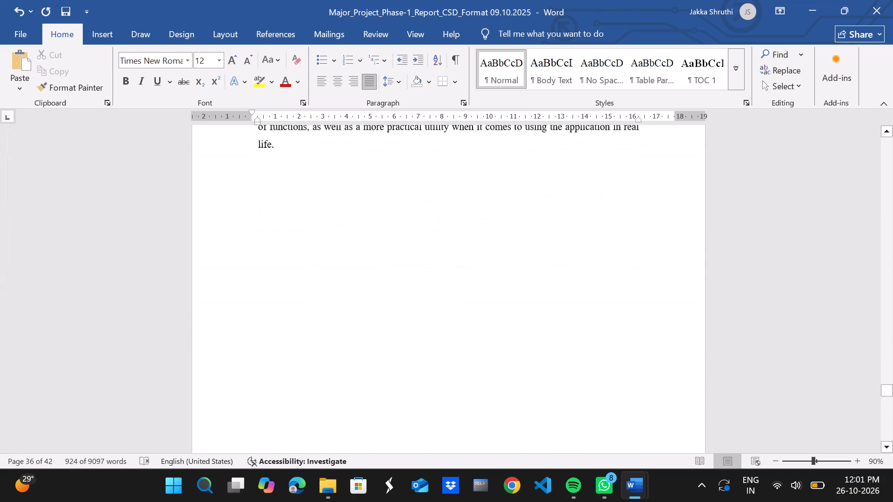
scroll(453, 309, up, 15)
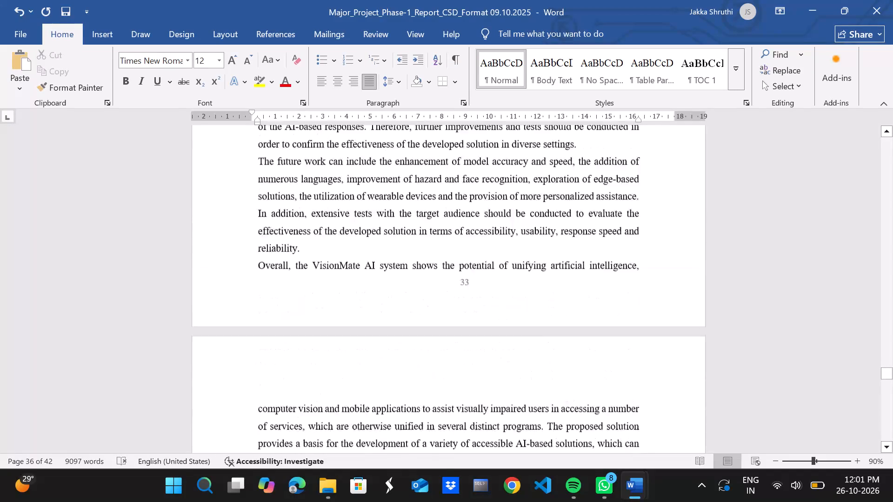
scroll(453, 309, down, 4)
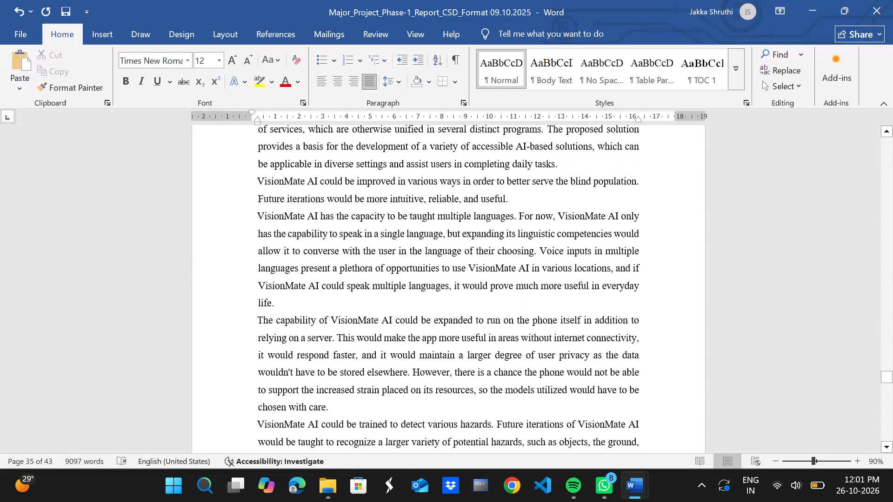
click(260, 317)
key(BackSpace)
key(BackSpace)
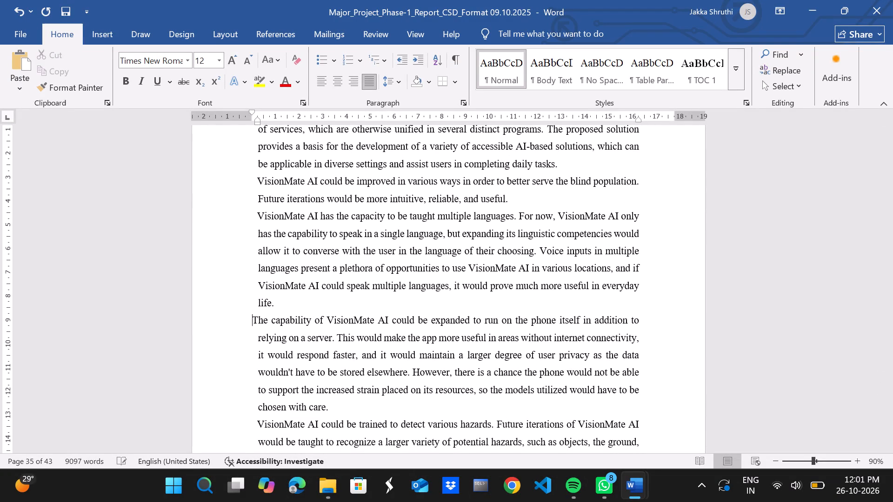
Join the paragraph about running VisionMate AI on the phone itself to the end of the multiple languages paragraph.
key(BackSpace)
Replace the opening "VisionMate AI" of the paragraph about keeping user data secure with "It".
scroll(377, 341, down, 2)
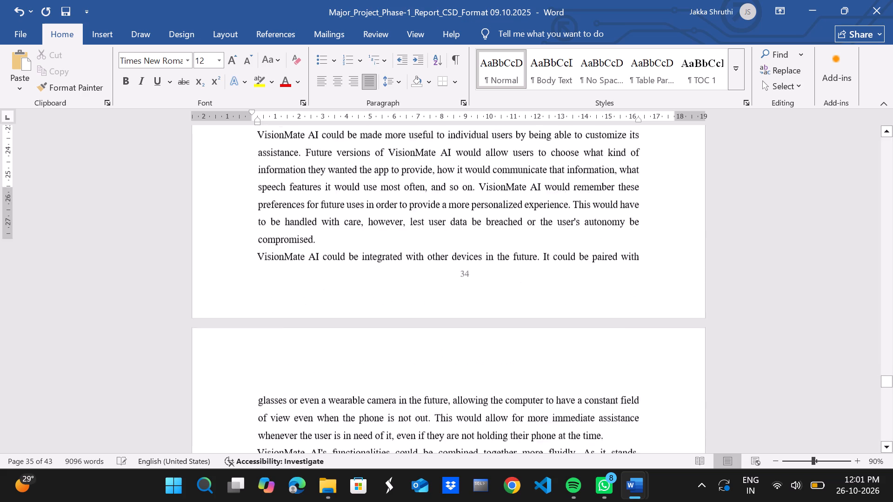
scroll(377, 341, down, 10)
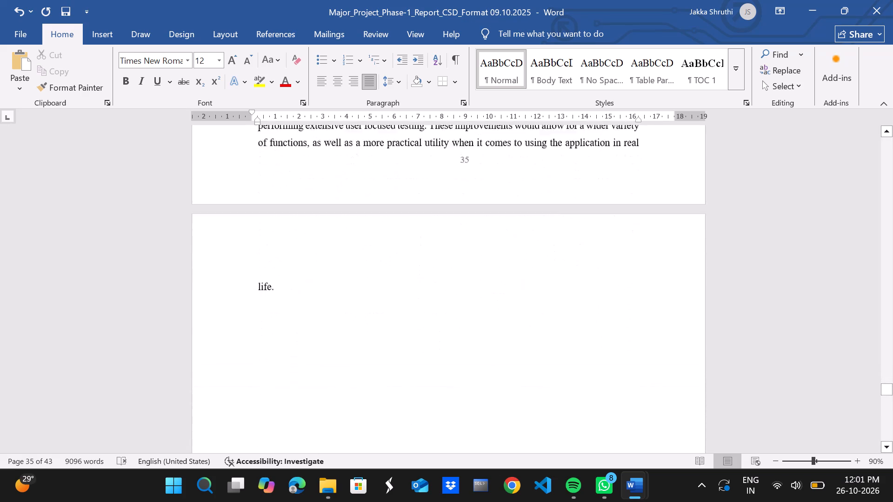
scroll(377, 341, up, 4)
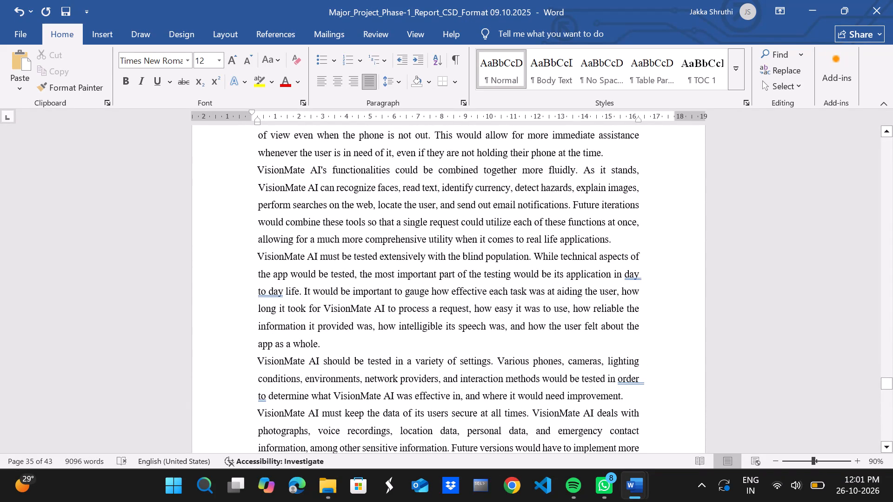
scroll(353, 355, down, 1)
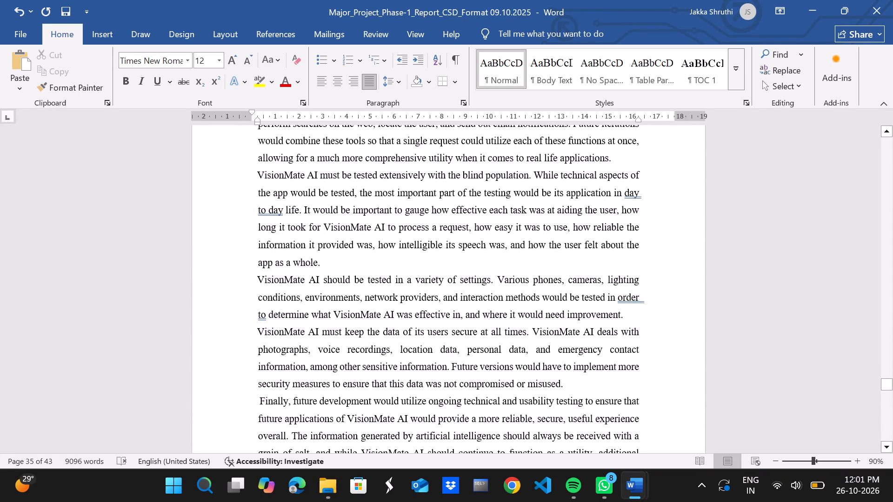
scroll(353, 355, down, 2)
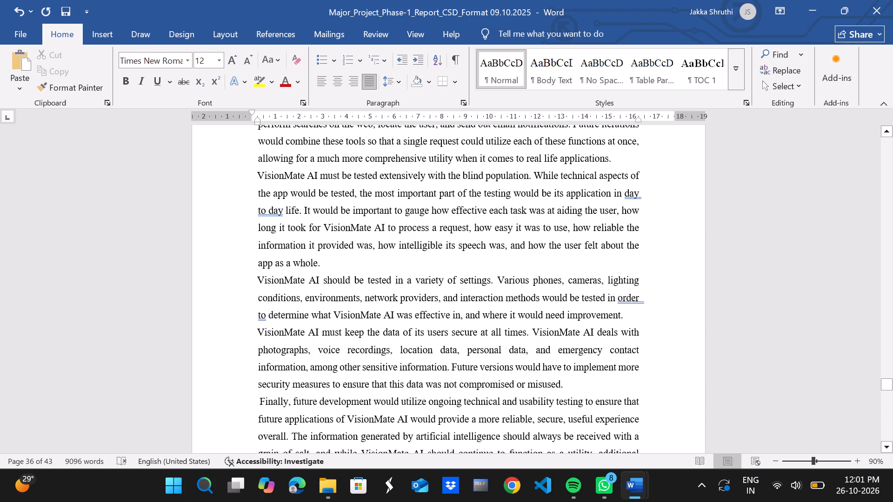
drag(321, 334, 287, 331)
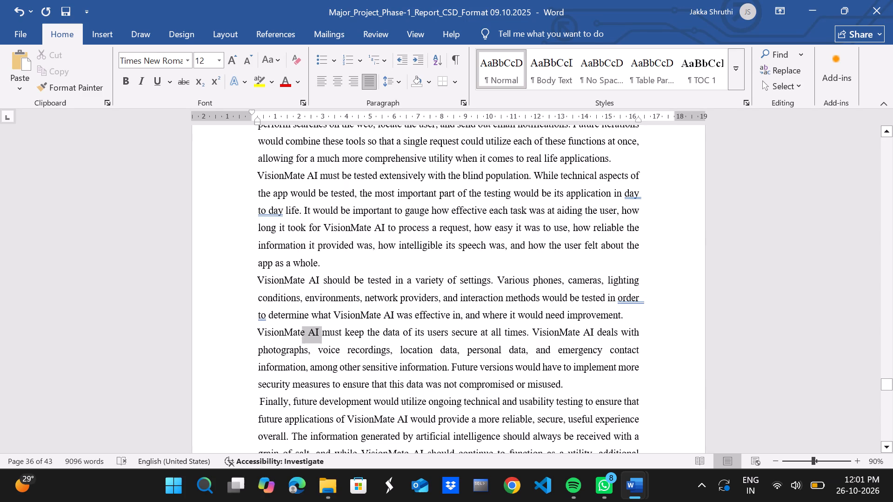
drag(287, 331, 270, 331)
key(BackSpace)
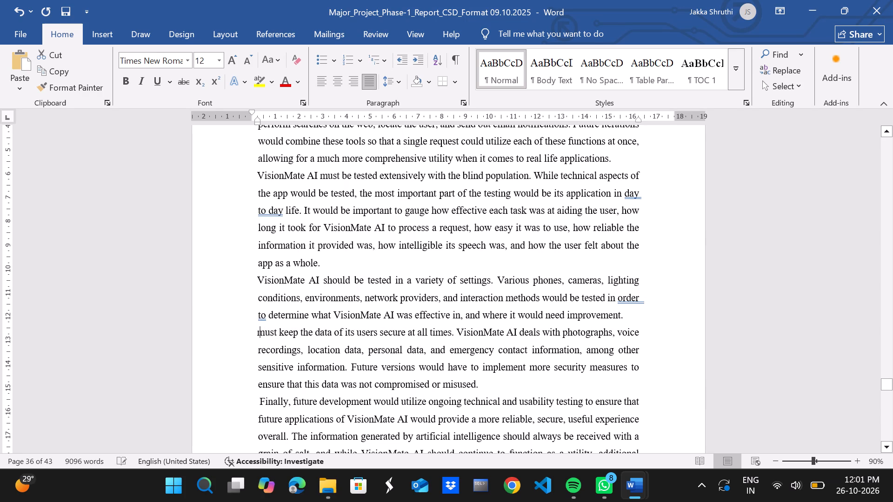
text(It)
key(space)
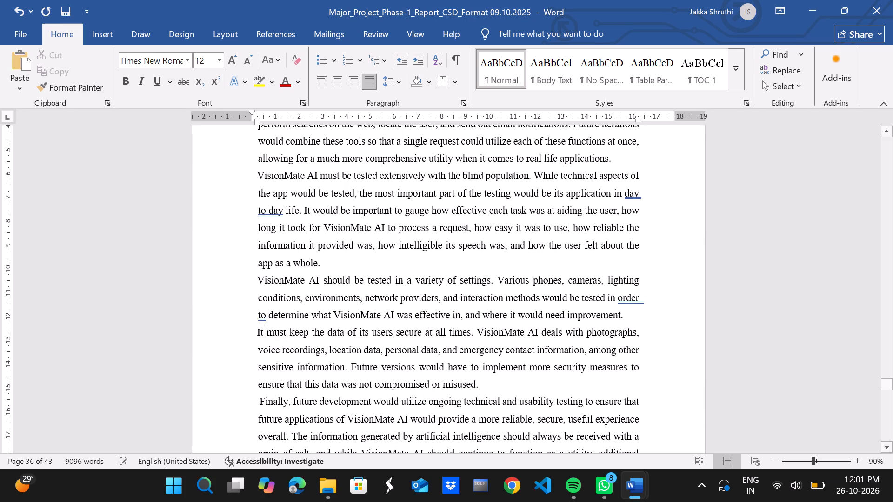
Examine the wording and page flow of the future work paragraphs, including how the "Overall" paragraph breaks across pages.
scroll(324, 308, down, 6)
scroll(324, 308, up, 1)
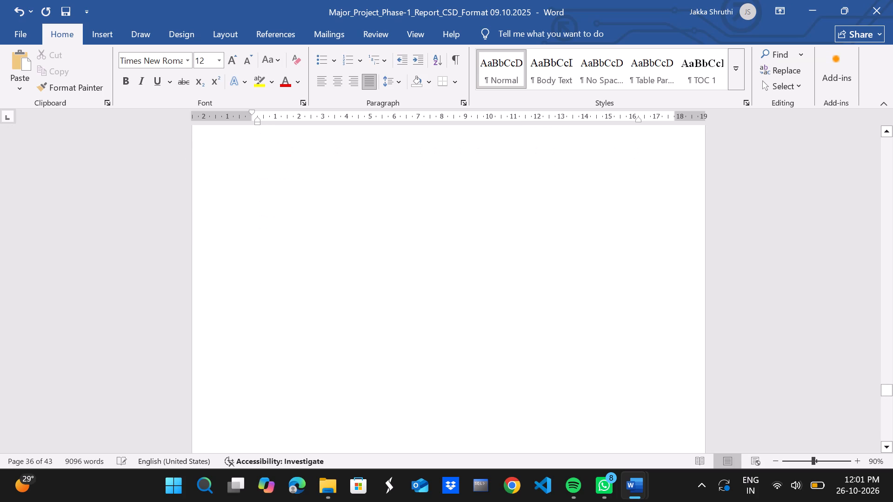
scroll(324, 308, up, 1)
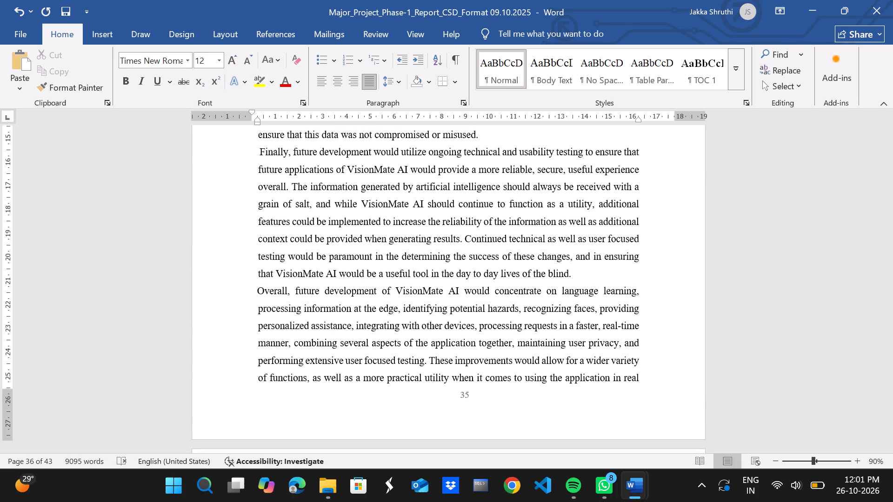
scroll(324, 308, up, 1)
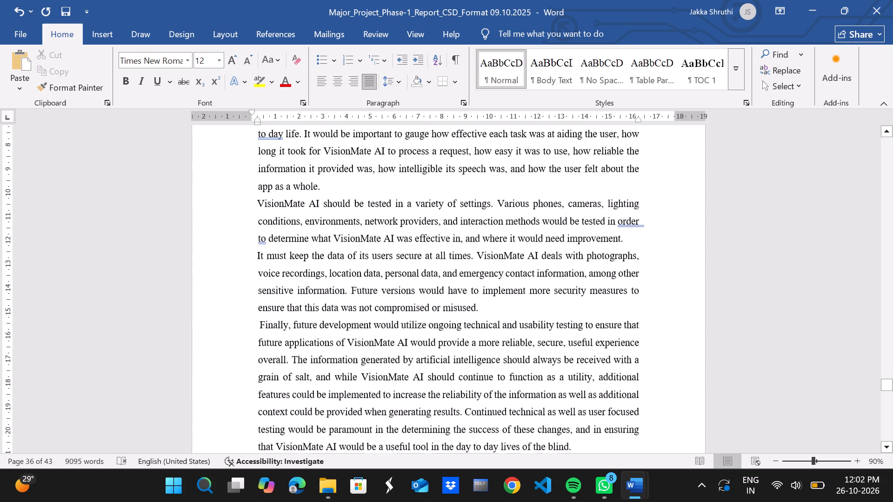
scroll(324, 308, up, 2)
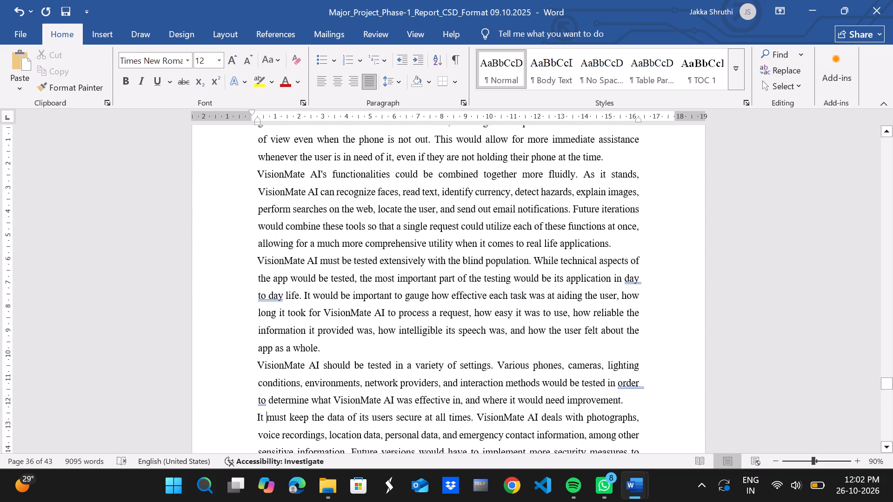
scroll(324, 308, down, 1)
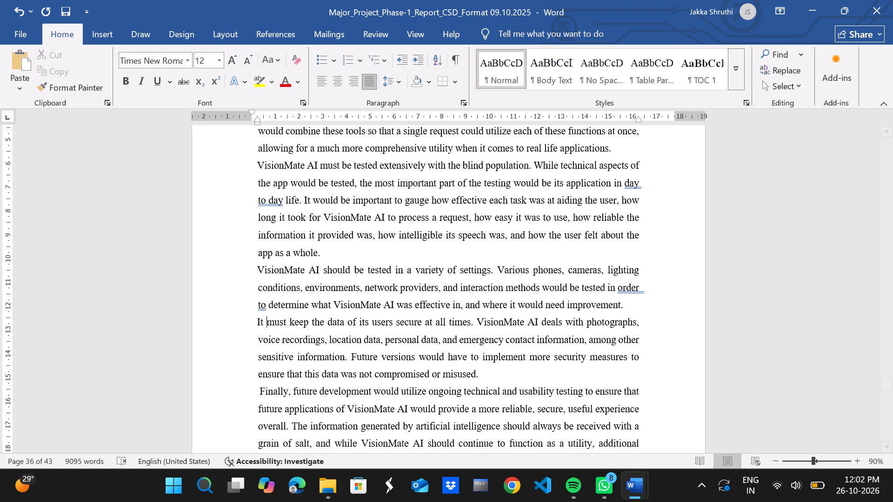
scroll(473, 370, up, 1)
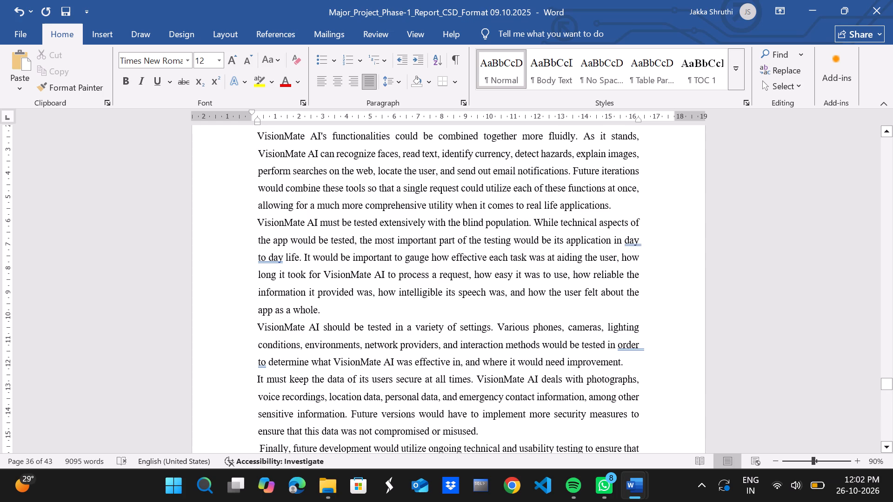
scroll(408, 356, down, 3)
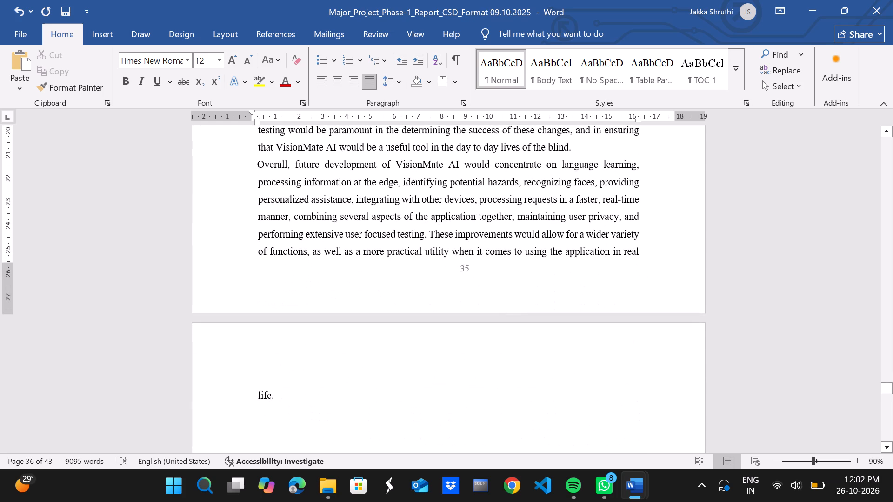
Remove the two leading spaces from the paragraph about integrating with other devices and join it to the customization paragraph before it.
scroll(408, 356, up, 1)
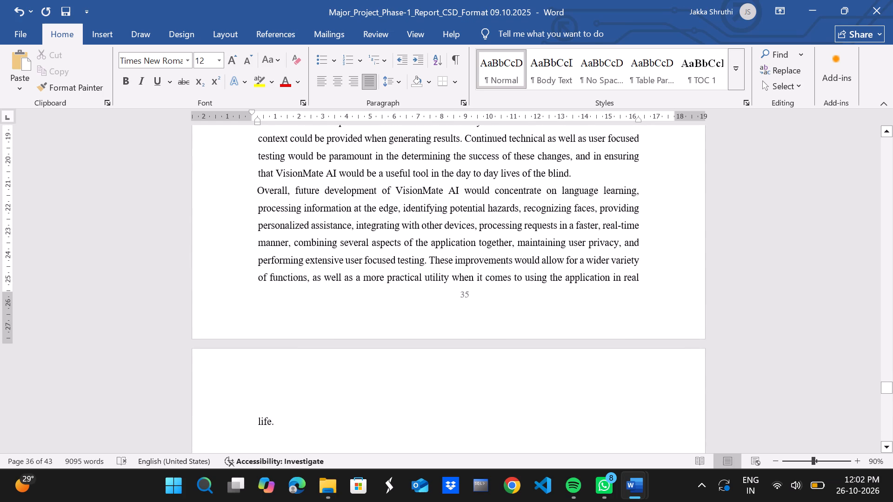
scroll(408, 356, up, 2)
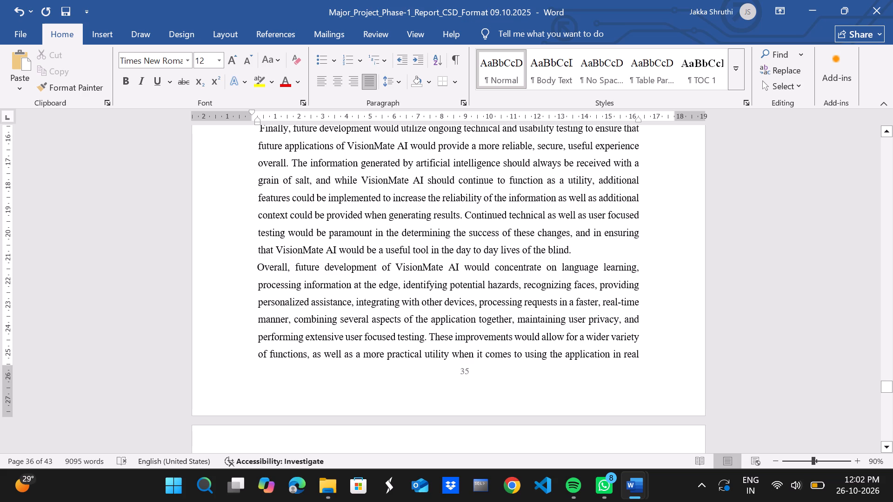
scroll(540, 334, up, 3)
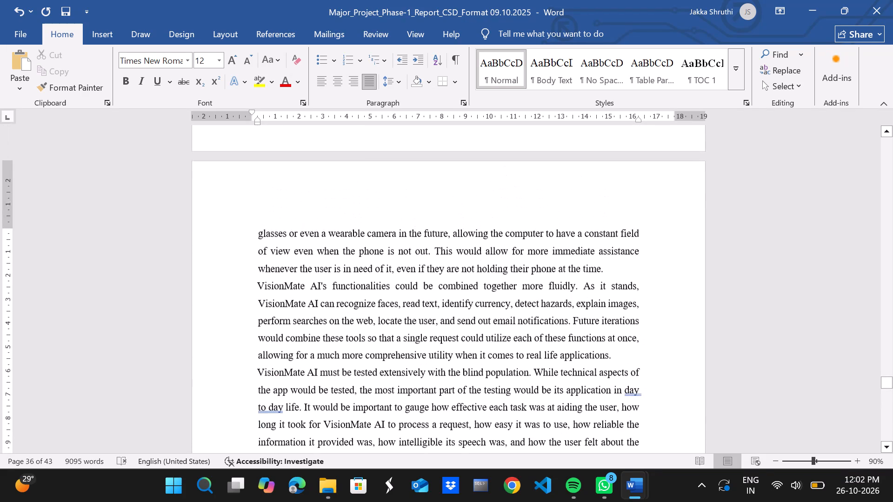
scroll(540, 334, up, 1)
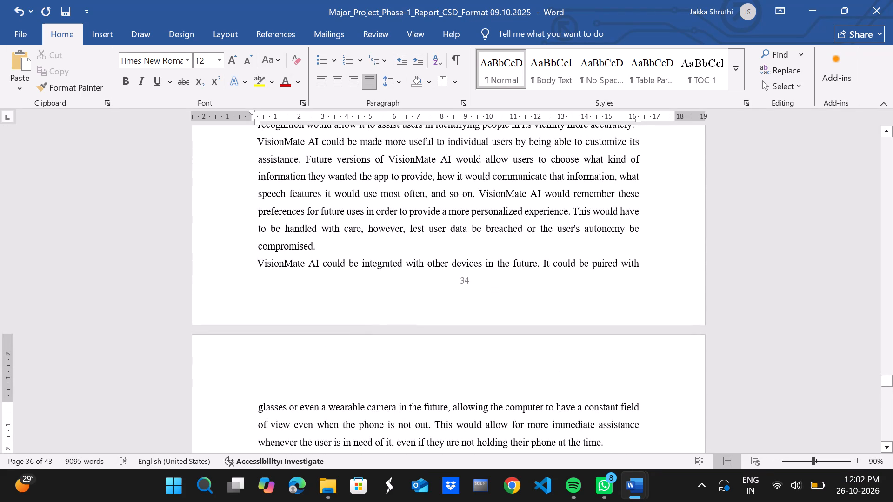
click(257, 264)
key(BackSpace)
key(BackSpace)
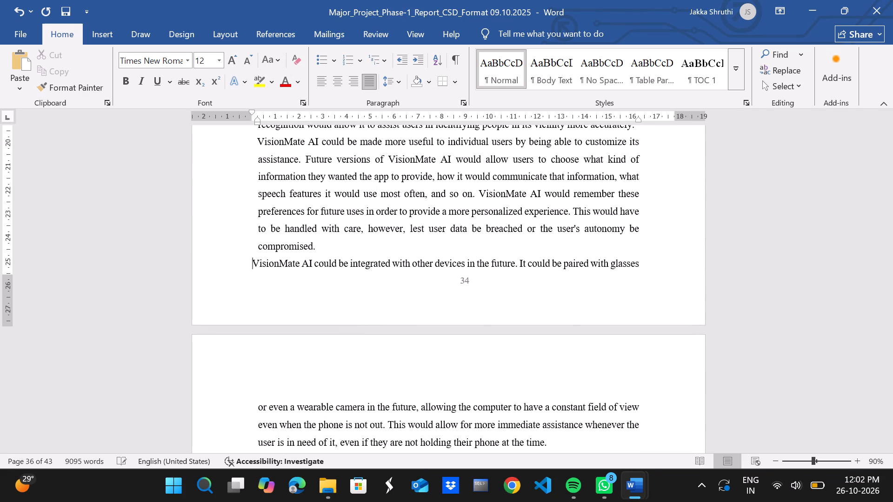
key(BackSpace)
scroll(257, 264, down, 4)
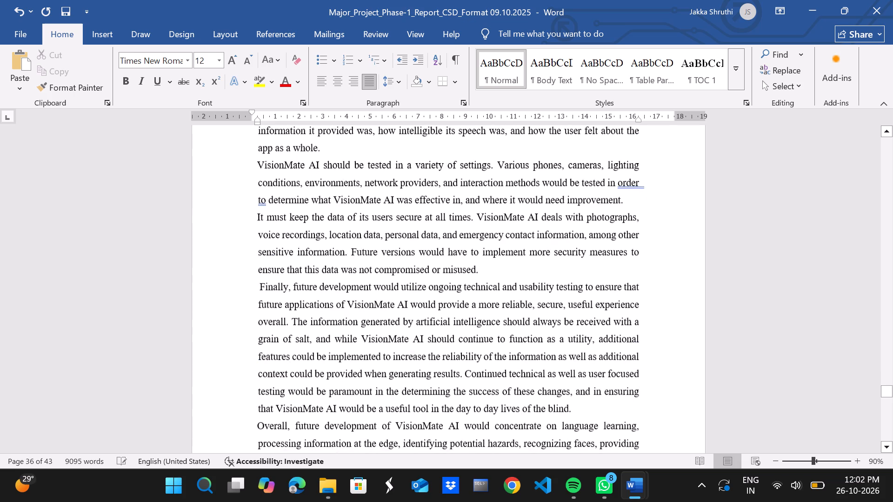
scroll(257, 264, down, 1)
scroll(257, 264, up, 1)
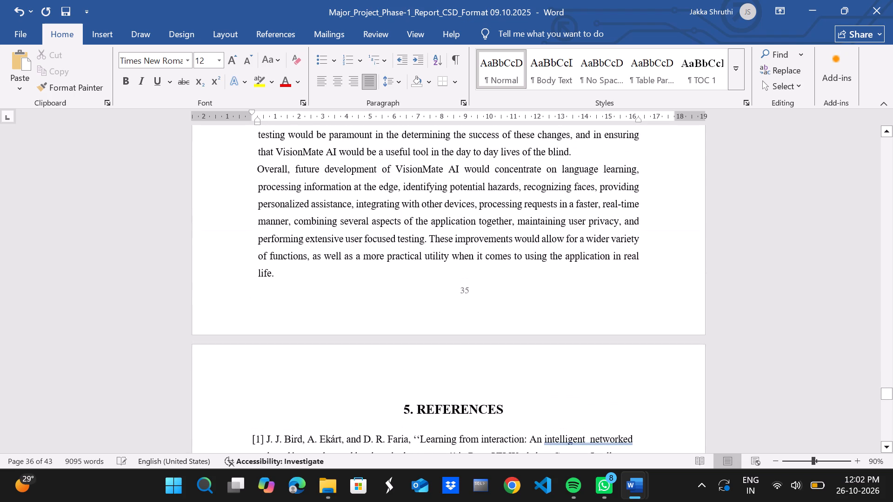
scroll(257, 264, up, 1)
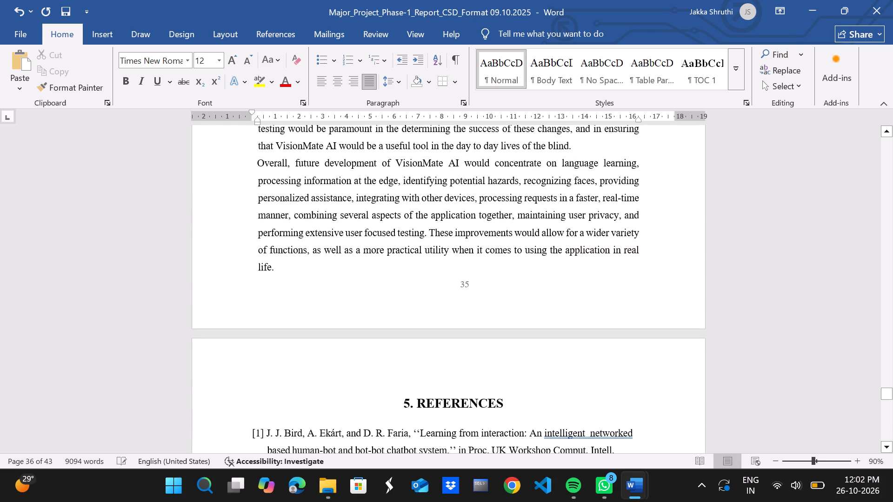
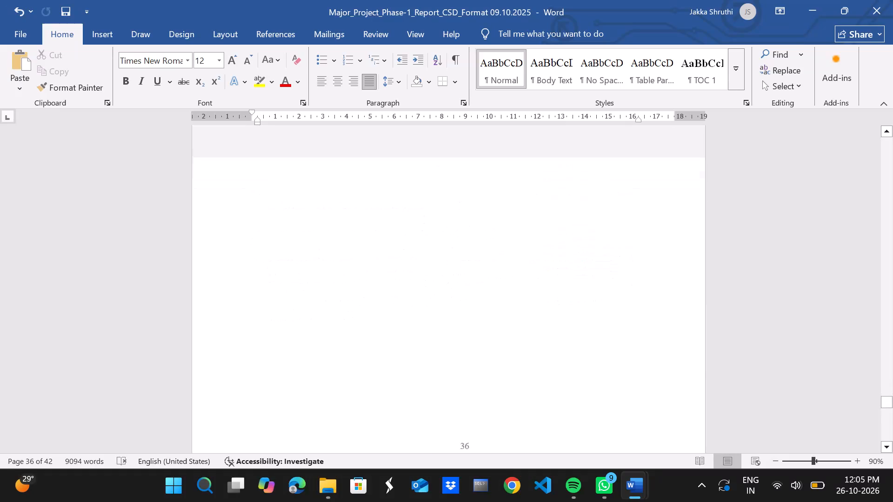
Examine the report's References pages and the Appendix with its abbreviations and glossary for old chatbot content.
scroll(257, 264, up, 1)
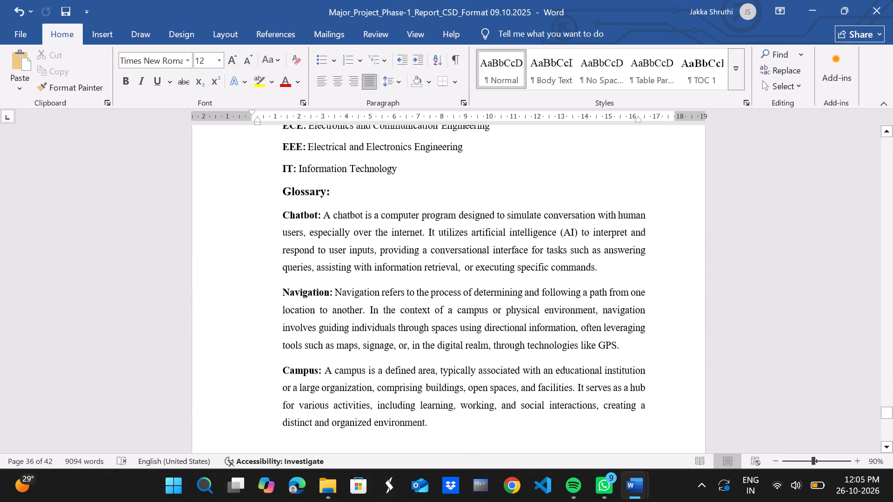
scroll(257, 264, up, 2)
scroll(257, 264, down, 2)
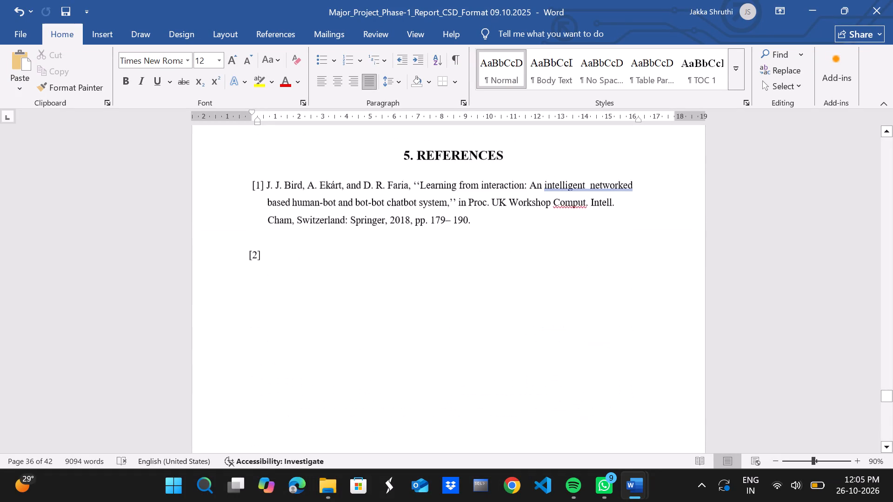
scroll(257, 264, down, 5)
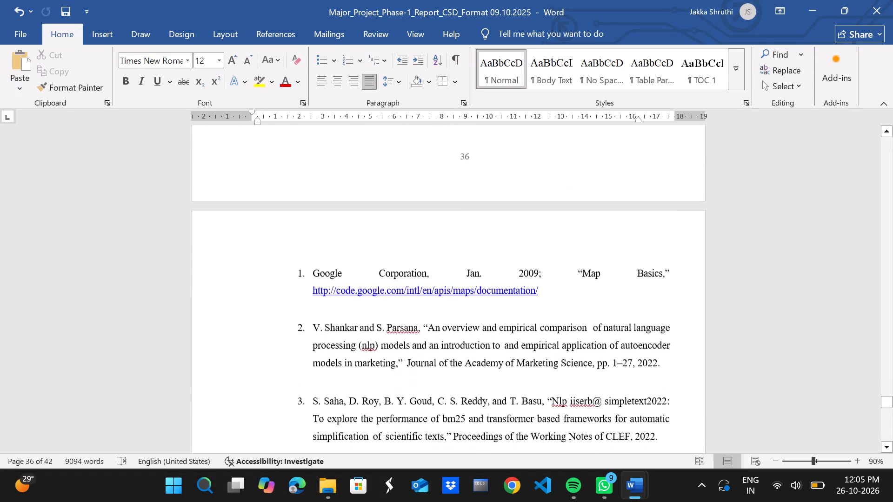
scroll(257, 264, down, 5)
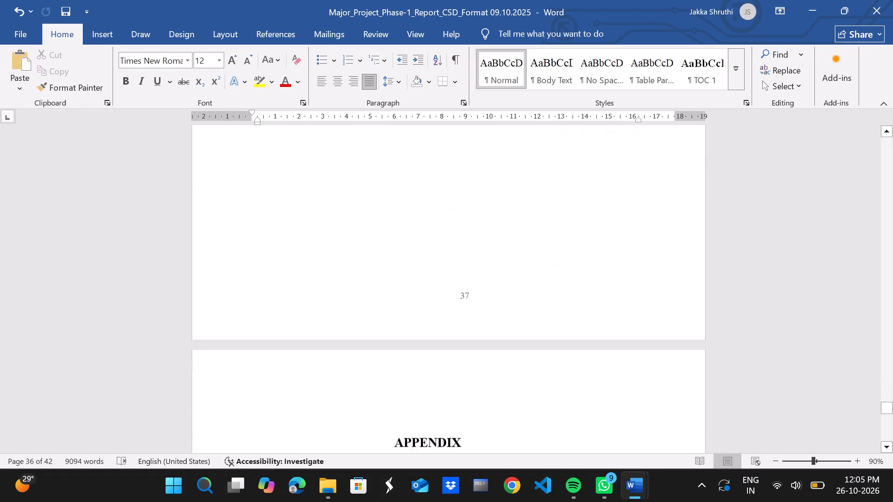
scroll(257, 264, down, 1)
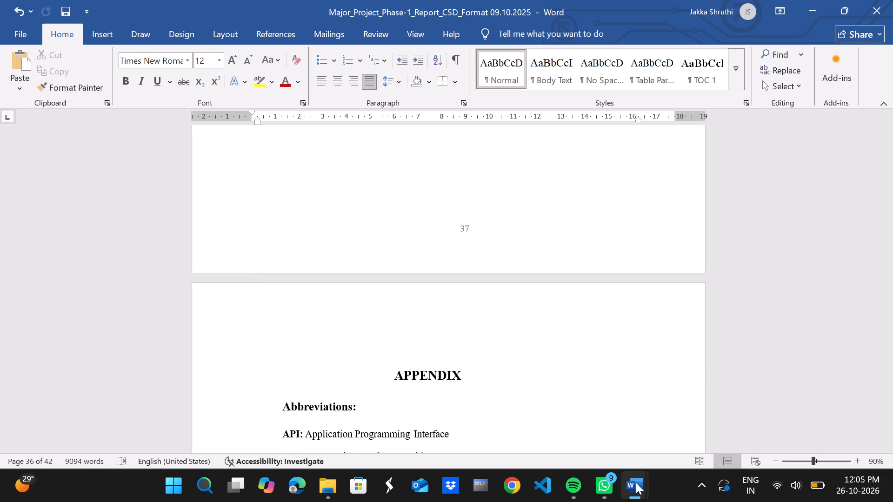
Switch to the blindvisionfinal complete document and copy references [1] to [15] below its REFERENCES heading.
click(715, 415)
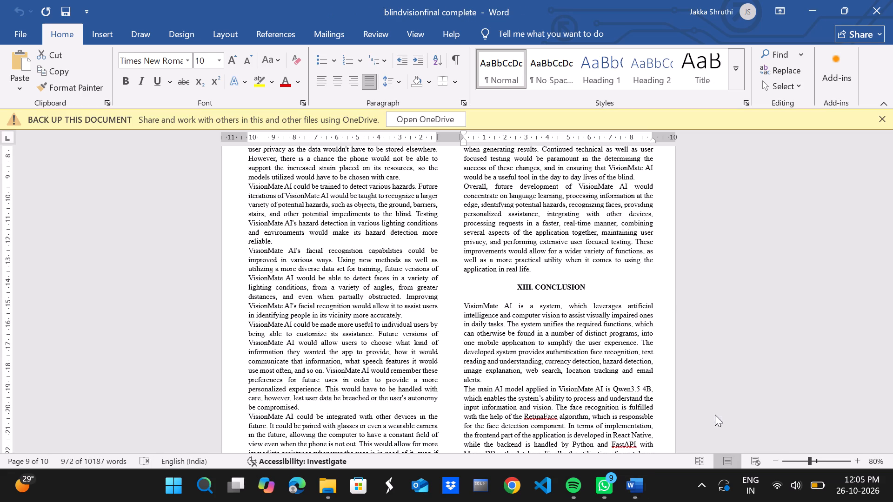
scroll(586, 352, down, 5)
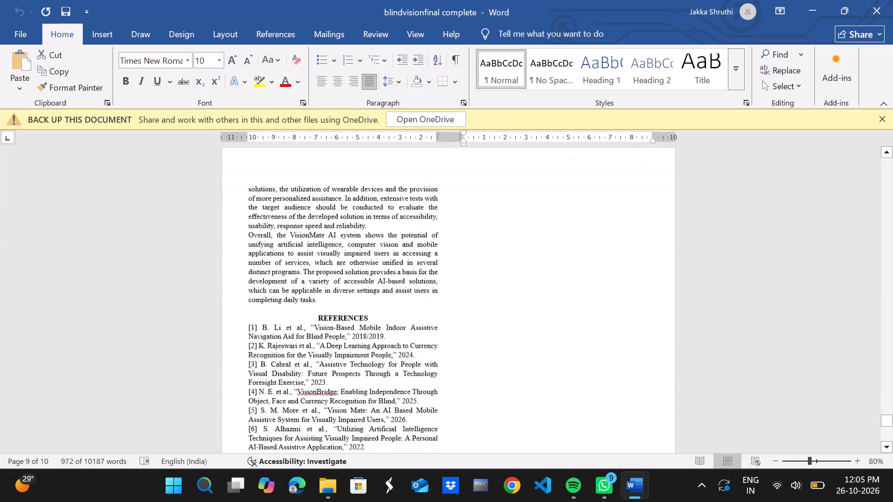
scroll(586, 352, down, 4)
scroll(586, 352, up, 1)
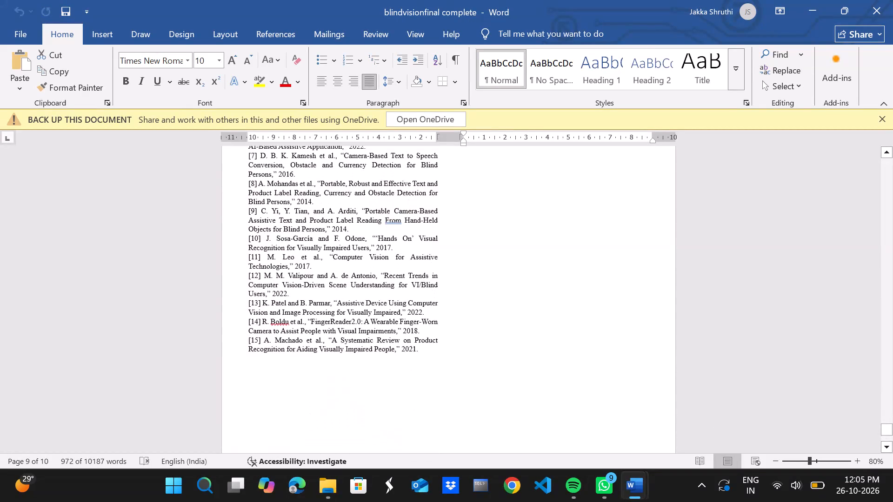
scroll(586, 352, up, 2)
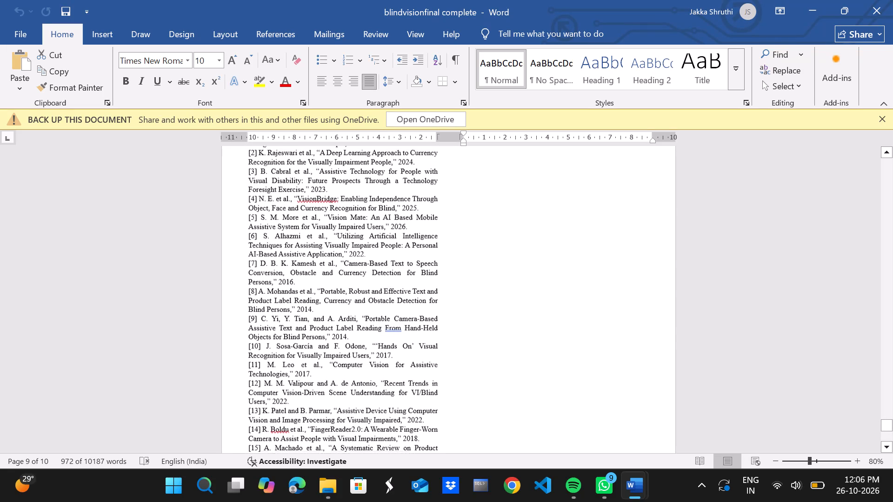
scroll(586, 352, up, 1)
ctrl+scroll(586, 352, down, 3)
scroll(586, 352, up, 1)
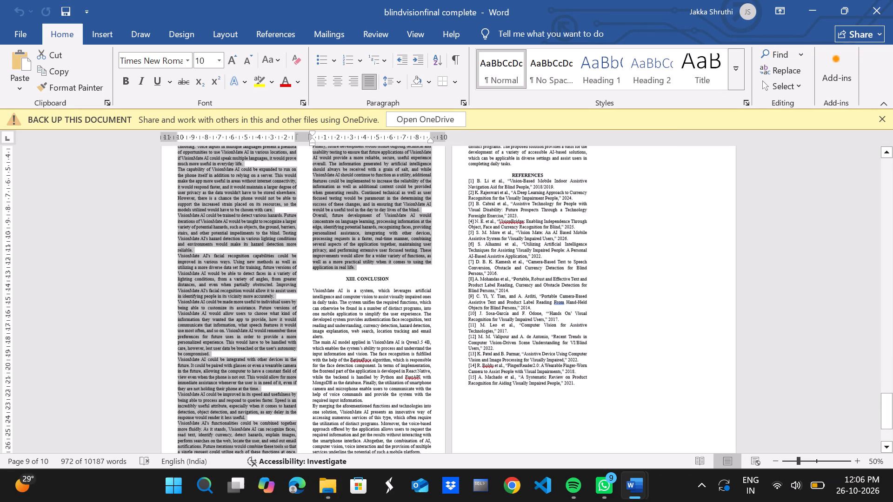
scroll(586, 352, up, 1)
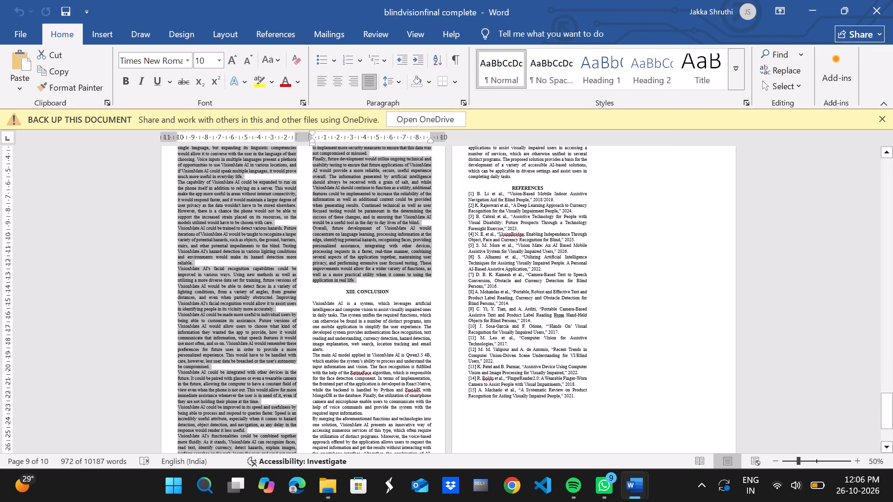
drag(467, 198, 589, 433)
click(589, 433)
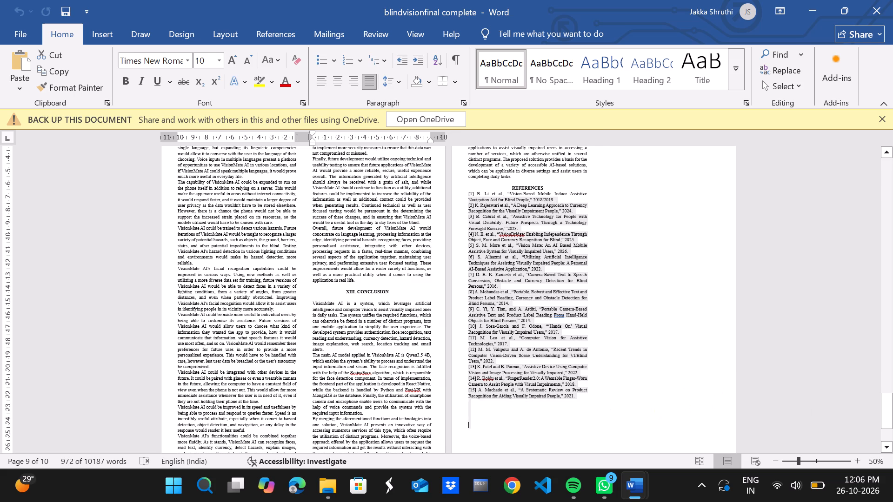
drag(466, 192, 606, 384)
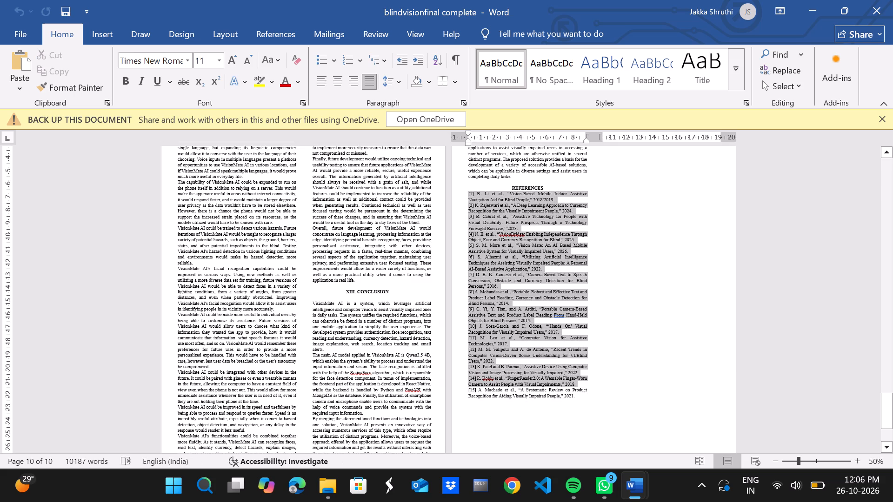
drag(606, 384, 587, 432)
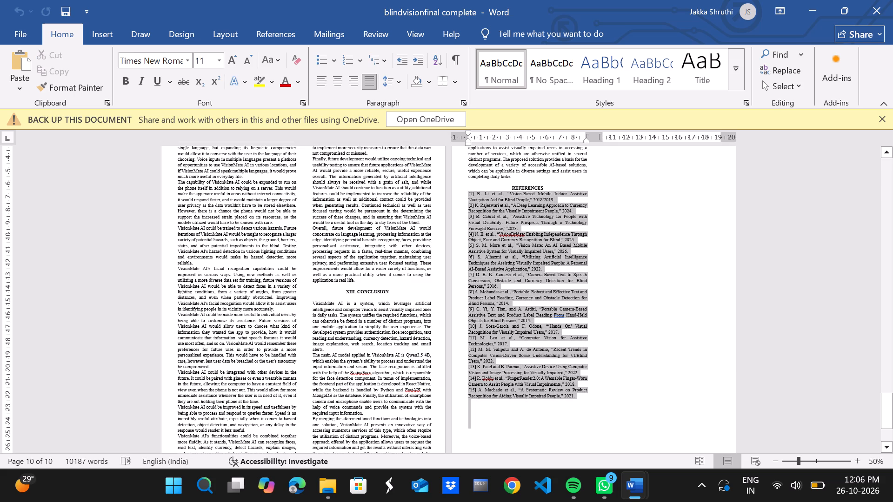
drag(587, 432, 584, 407)
key(ctrl+c)
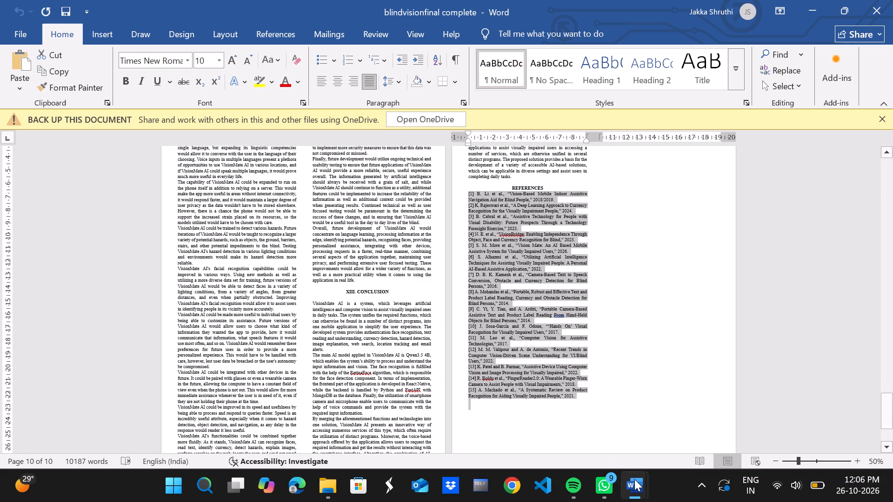
Back in the major project report, replace old reference [1] under 5. REFERENCES with the copied reference list.
click(581, 432)
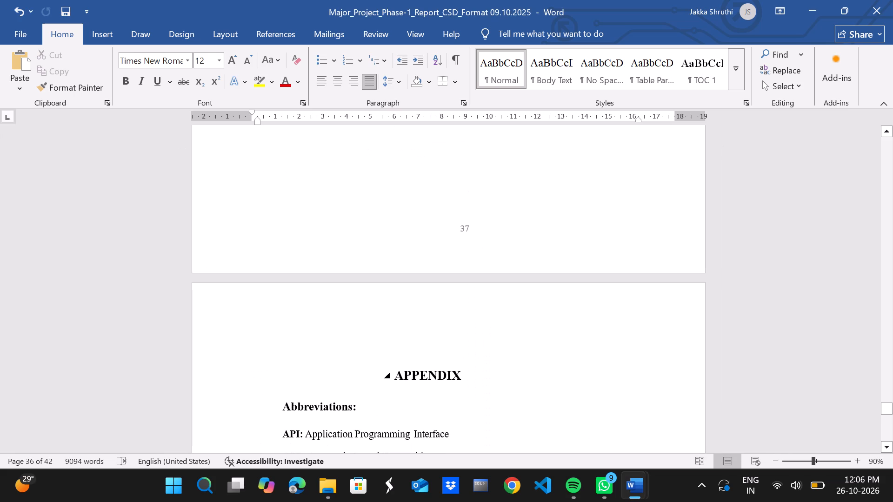
scroll(515, 370, down, 2)
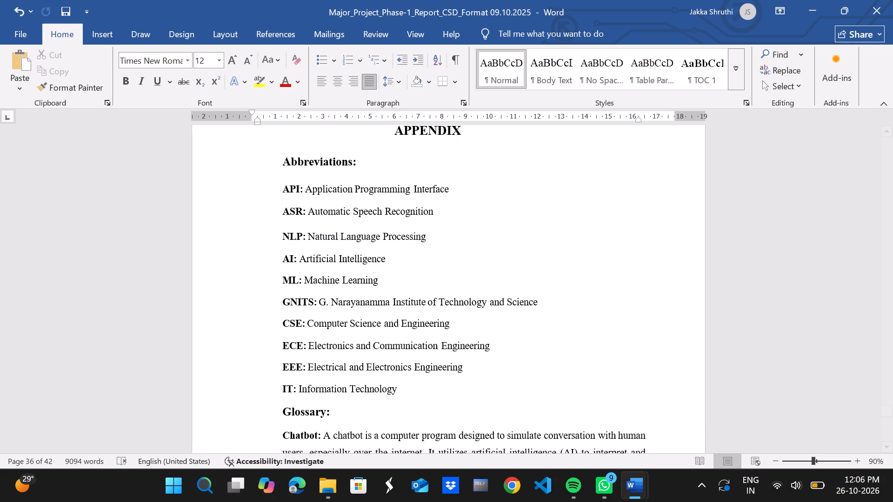
scroll(515, 370, up, 2)
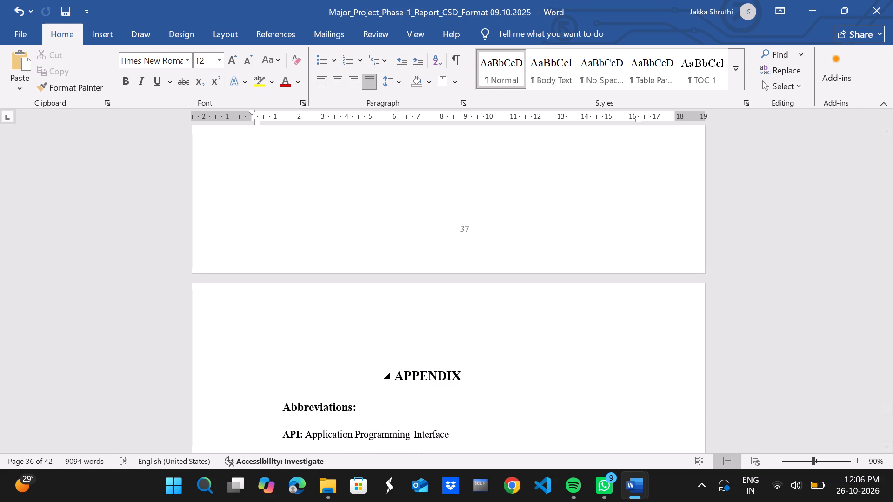
scroll(515, 370, up, 2)
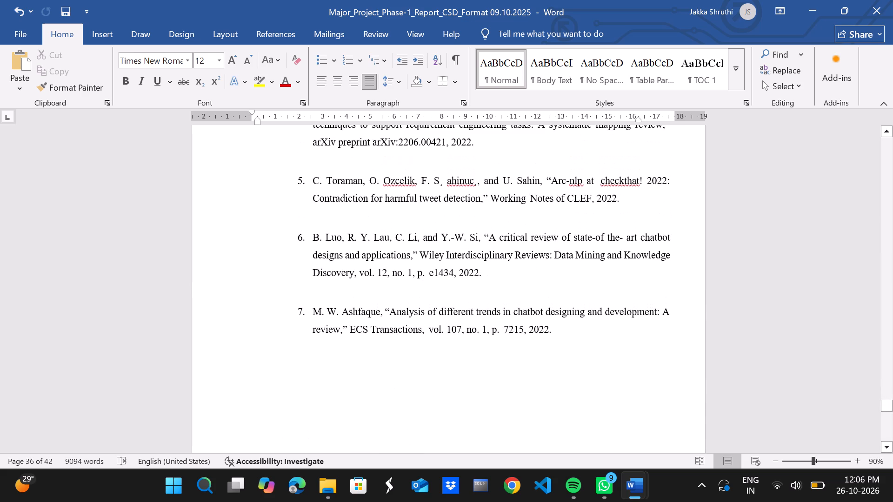
scroll(515, 370, up, 4)
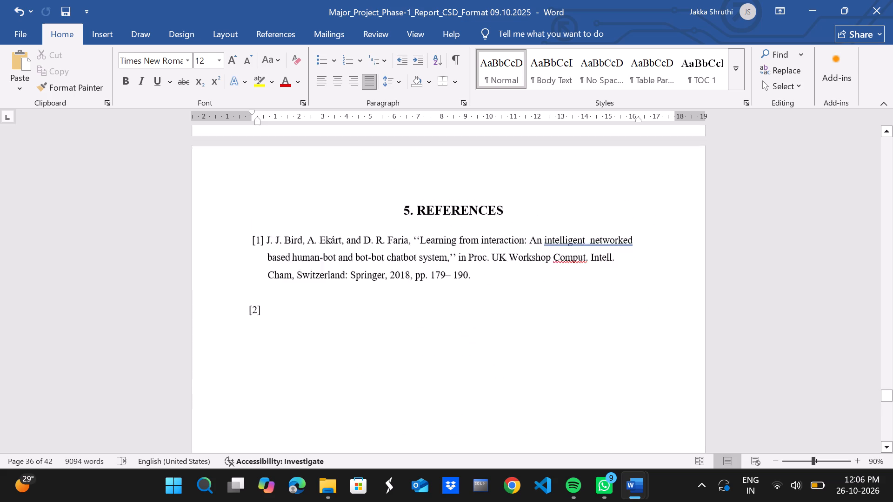
scroll(515, 370, up, 1)
drag(254, 263, 475, 304)
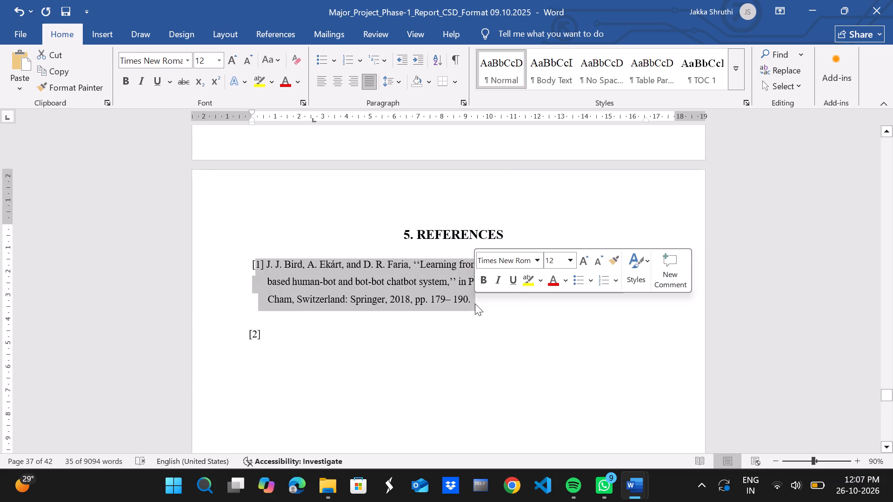
key(BackSpace)
key(BackSpace)
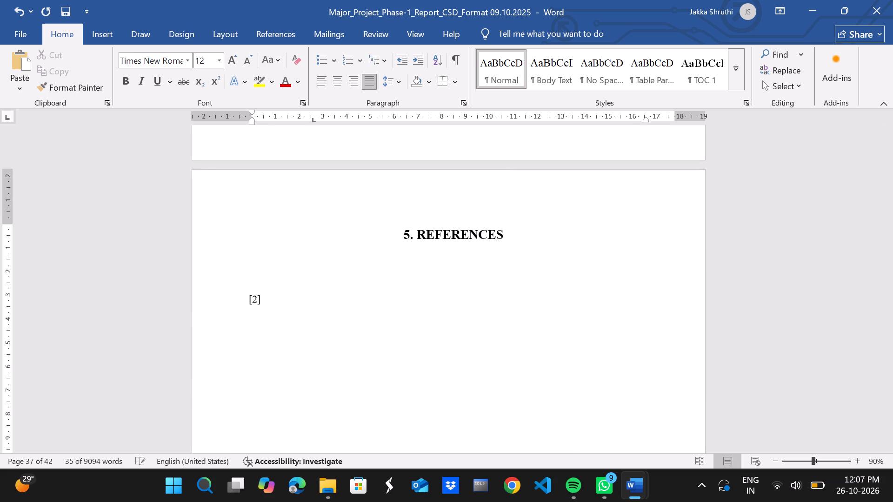
key(ctrl+v)
Delete the leftover "[2]" and the old numbered references 1 to 7 that follow the pasted list.
scroll(475, 304, down, 2)
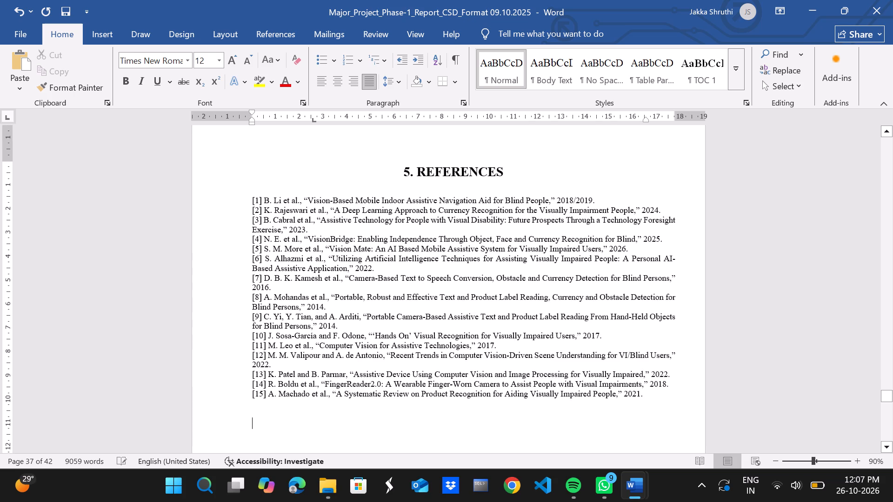
scroll(475, 304, down, 1)
drag(245, 185, 330, 472)
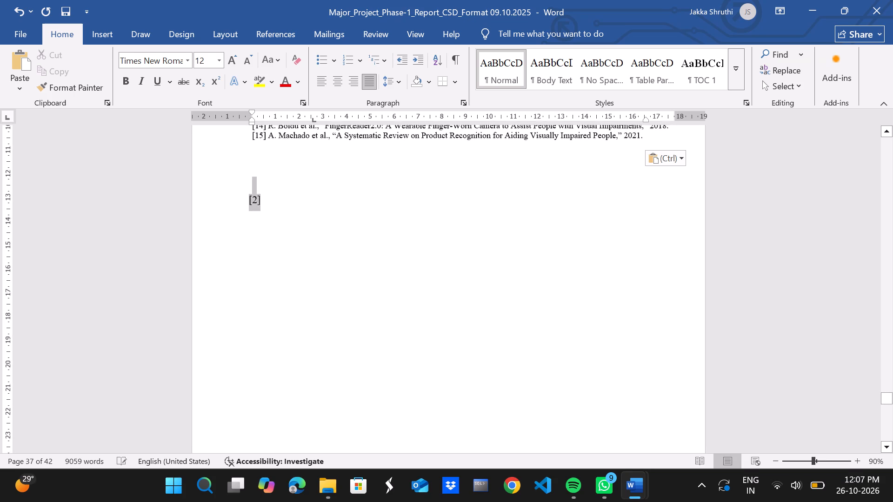
drag(330, 472, 541, 399)
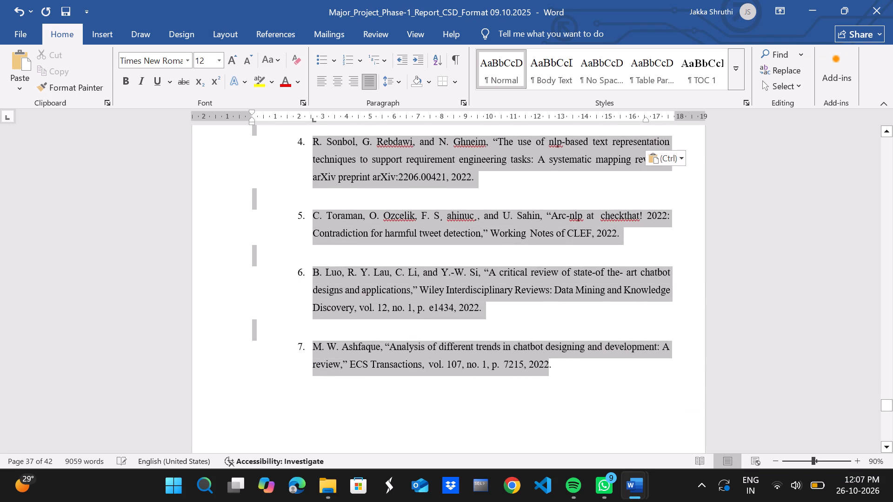
drag(541, 399, 558, 399)
key(BackSpace)
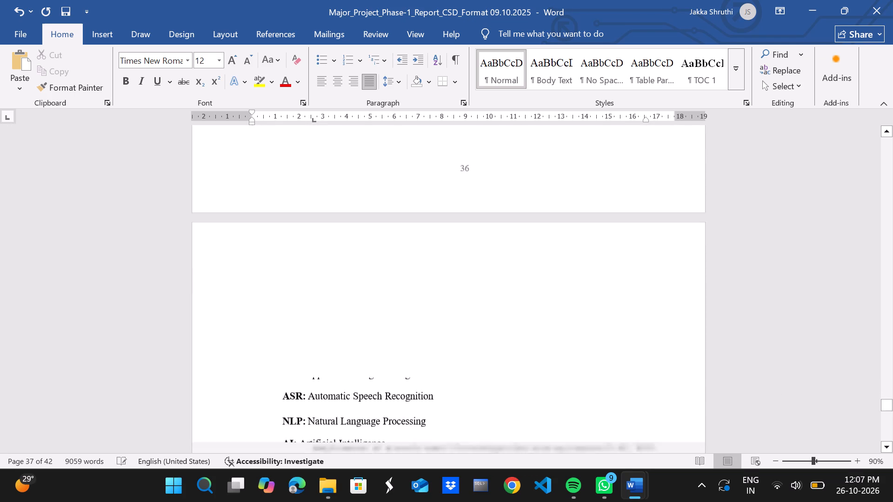
Set the font size of the pasted references [1] to [15] to 12.
scroll(558, 399, up, 2)
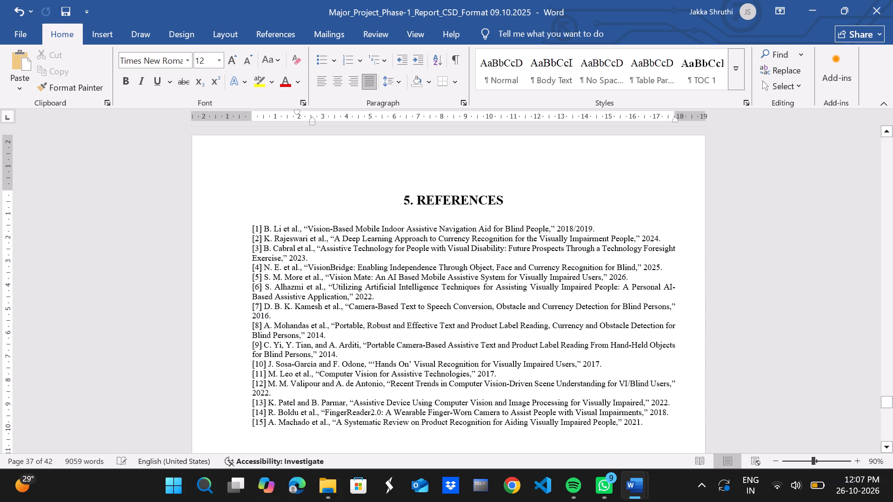
drag(252, 229, 546, 434)
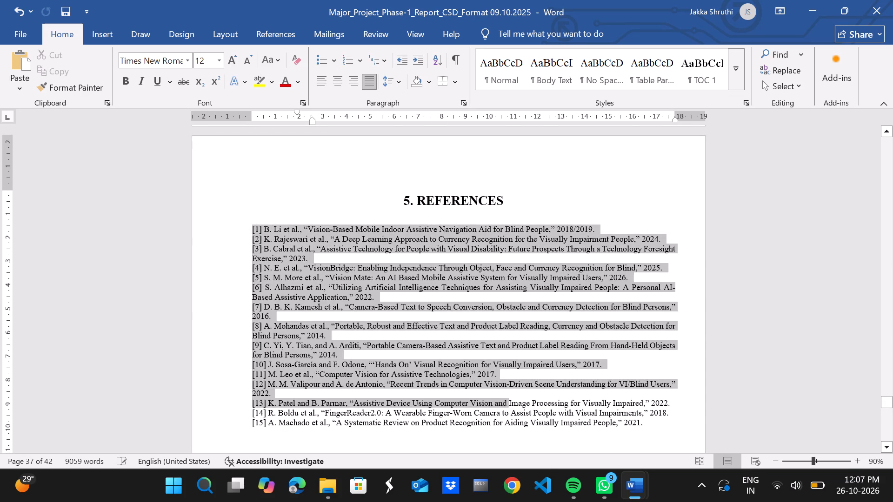
drag(546, 434, 649, 371)
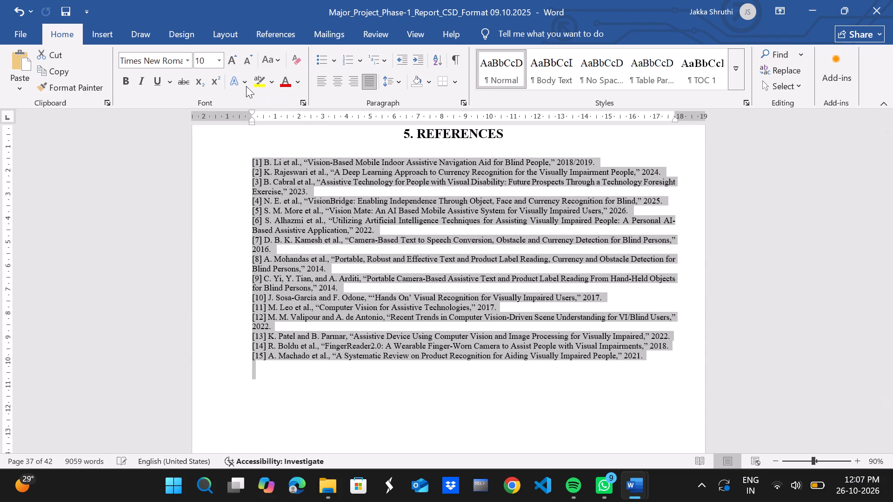
click(234, 61)
click(234, 61)
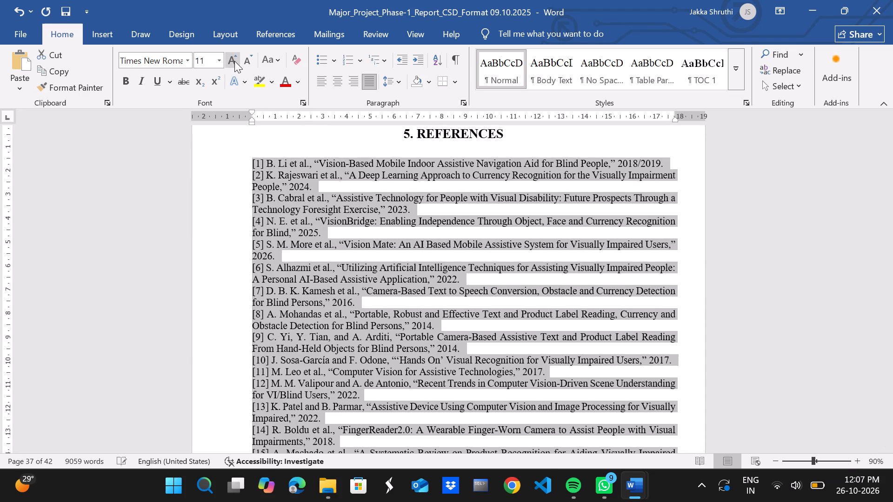
Indent the references about 0.5 cm from the left margin and bring their right edge in to about 15.8 cm.
drag(252, 120, 260, 123)
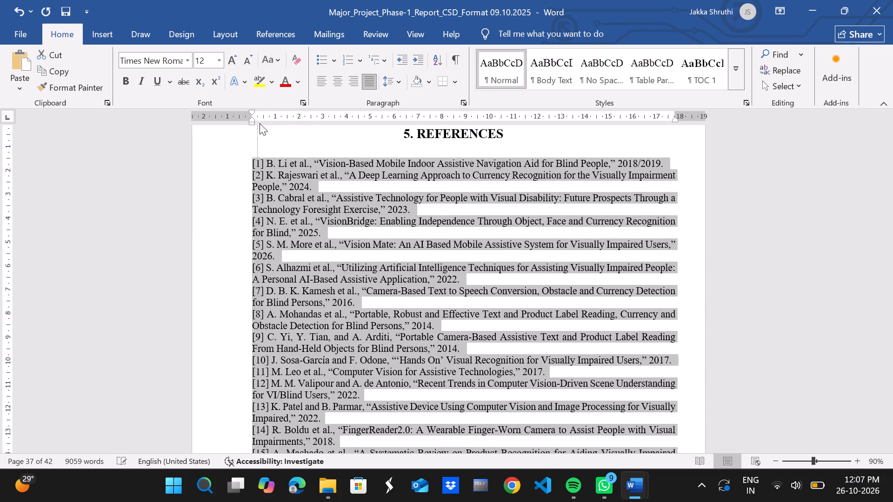
drag(260, 123, 264, 126)
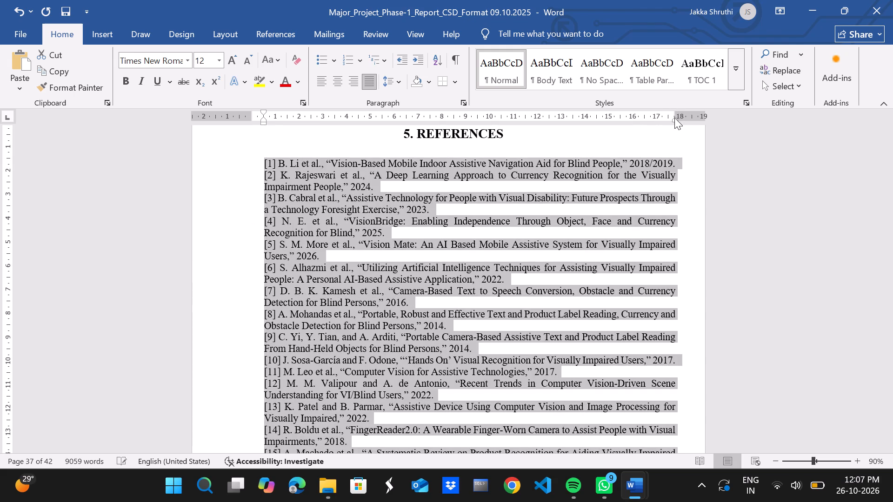
drag(674, 119, 629, 128)
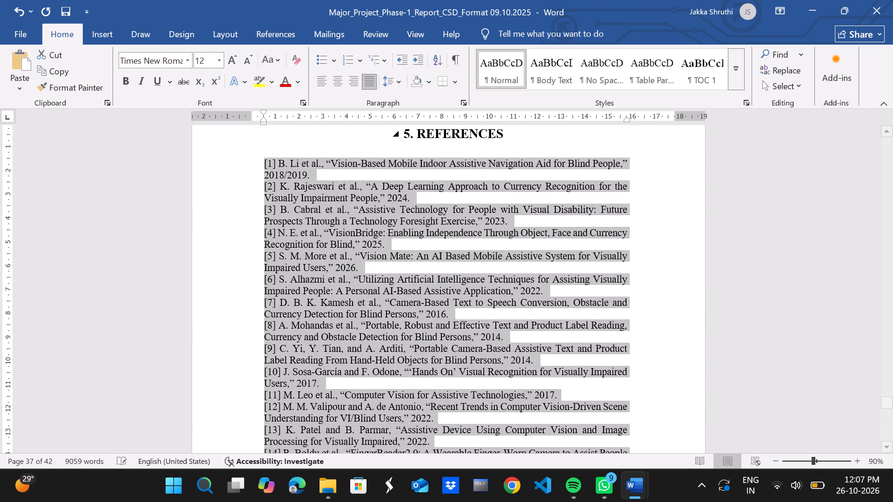
Set the line spacing of the selected references to 1.5.
click(396, 86)
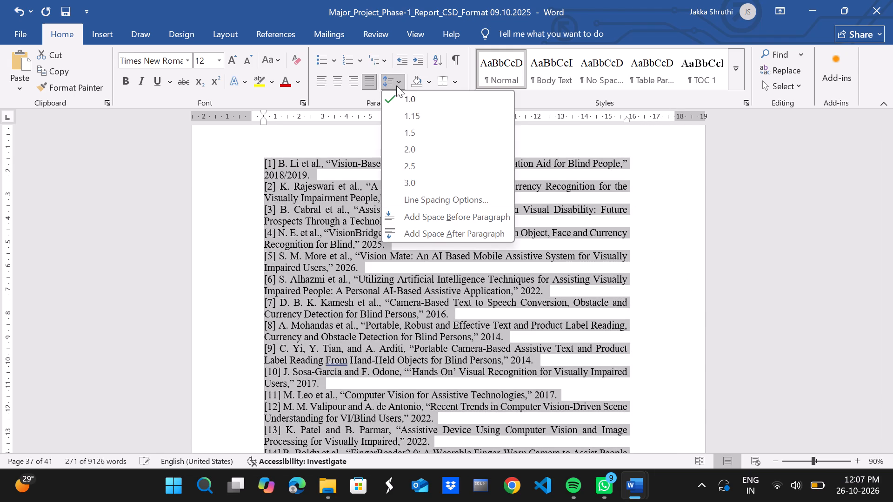
click(404, 135)
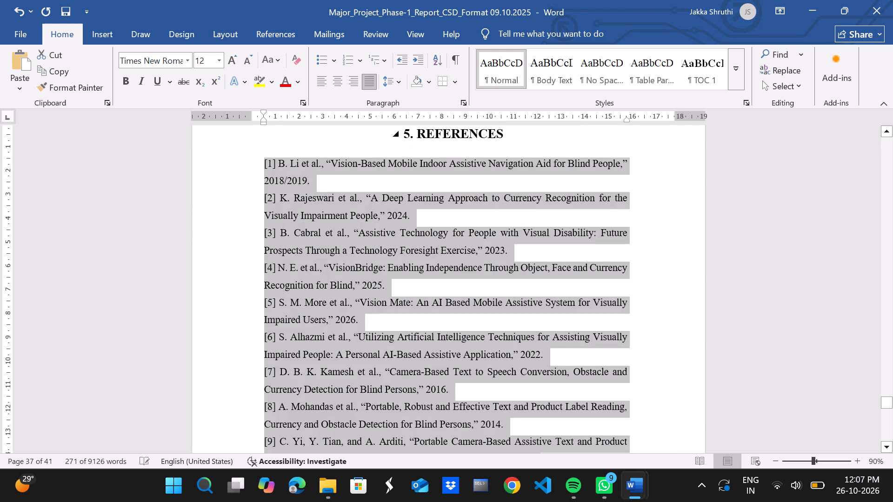
Review the formatted references, the future-development text before them and the glossary pages through to the end of the report.
click(559, 365)
scroll(559, 365, right, 1)
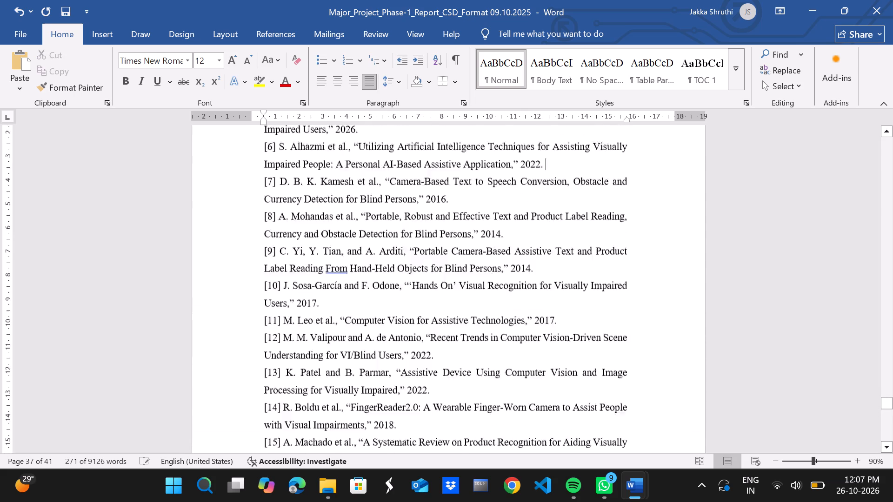
scroll(559, 365, up, 5)
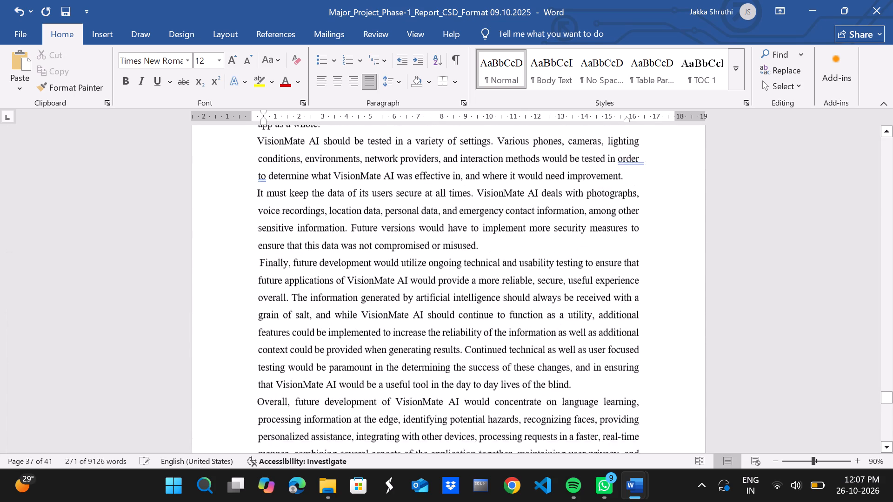
scroll(559, 365, up, 2)
scroll(559, 365, down, 9)
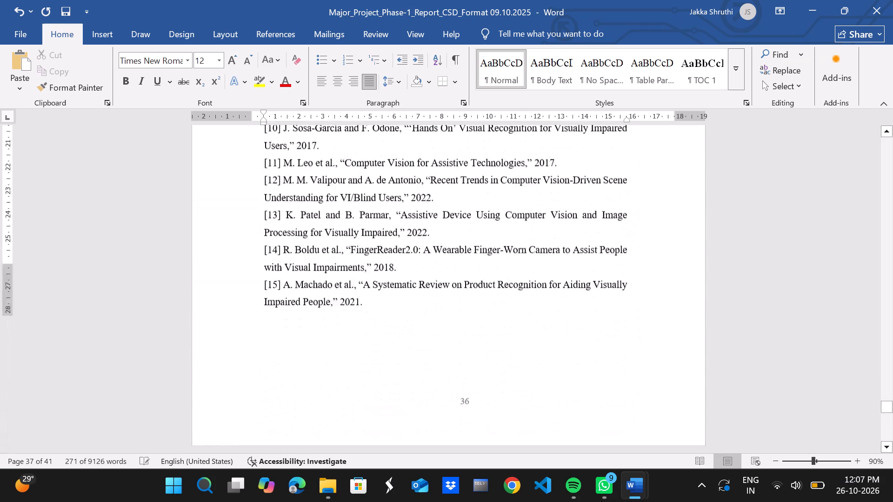
scroll(559, 365, down, 4)
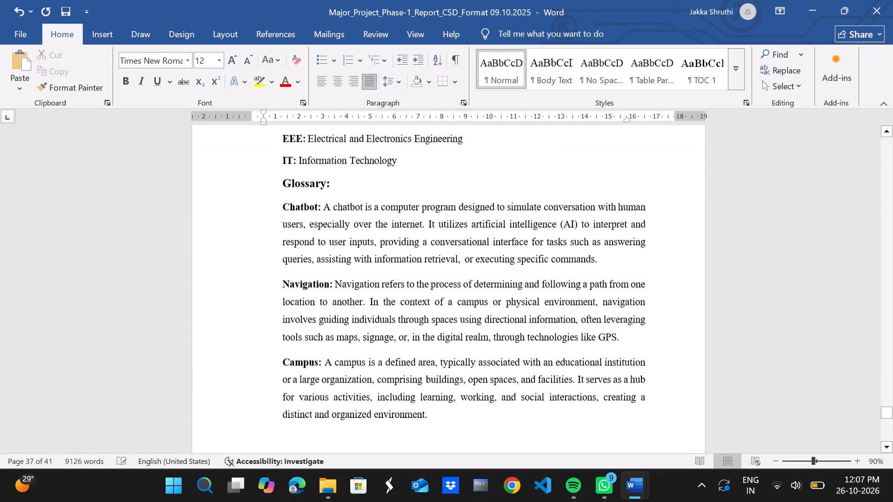
scroll(559, 365, down, 6)
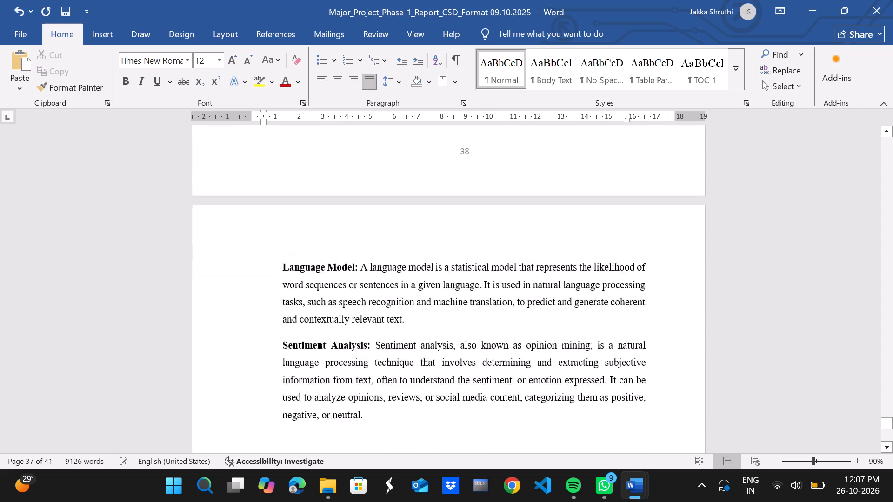
scroll(559, 365, down, 11)
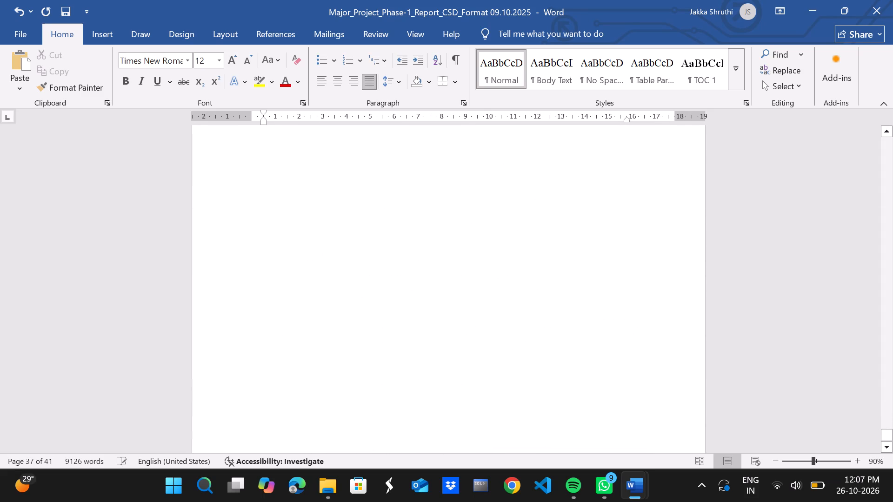
scroll(559, 365, down, 1)
scroll(559, 365, up, 7)
scroll(559, 365, up, 20)
scroll(559, 365, up, 20)
scroll(559, 365, up, 20)
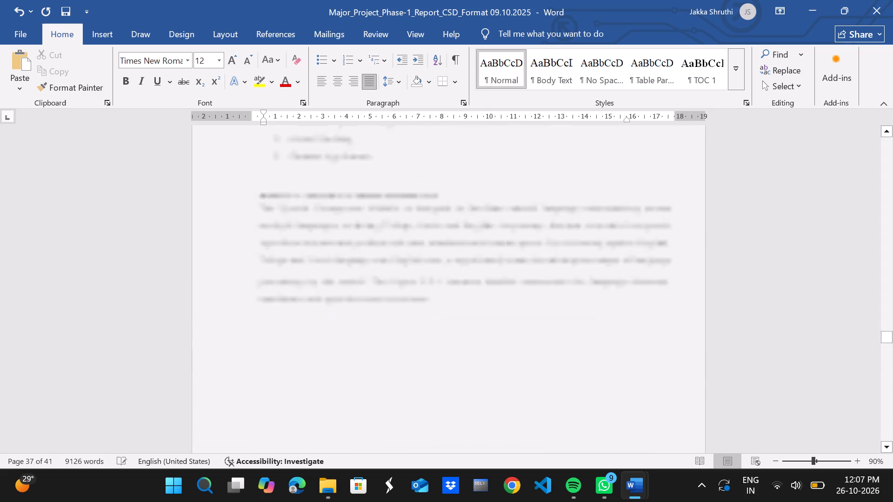
scroll(559, 365, up, 20)
scroll(559, 365, up, 20)
scroll(559, 365, up, 20)
Save the report.
key(ctrl+s)
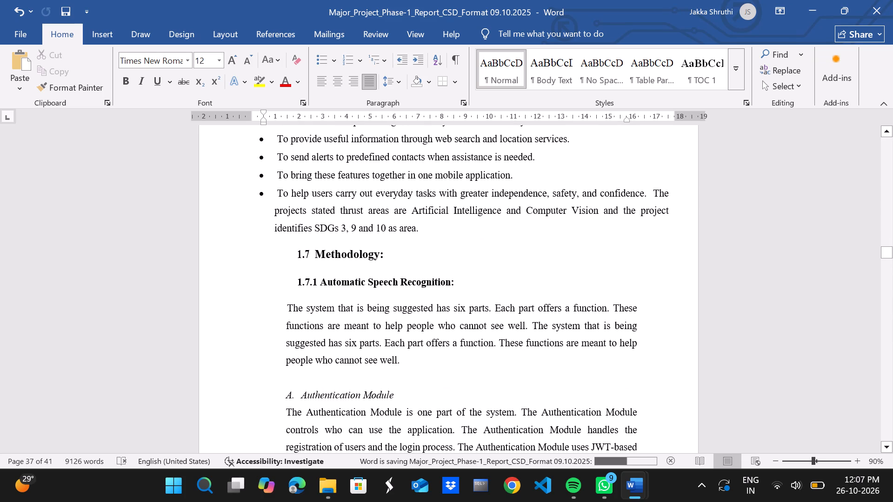
Delete the "1.7.1 Automatic Speech Recognition:" heading and its paragraph under 1.7 Methodology, keeping one blank line before the Authentication Module heading.
drag(297, 277, 403, 361)
key(BackSpace)
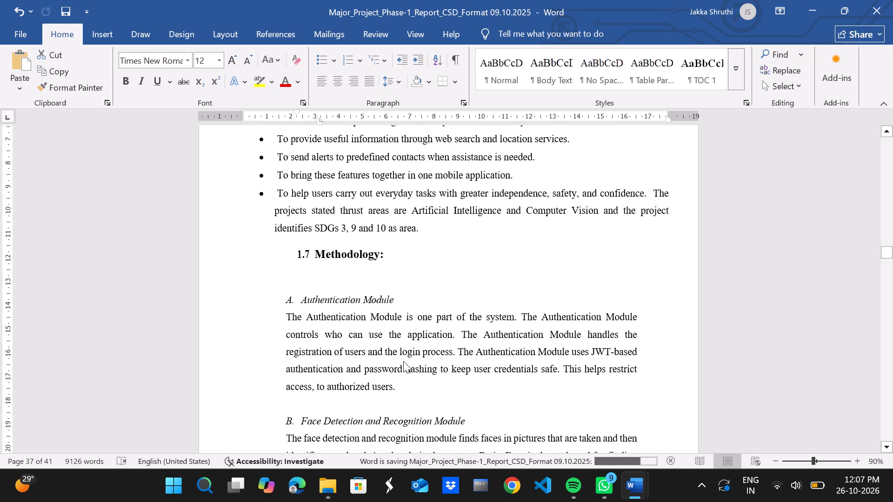
key(BackSpace)
key(BackSpace)
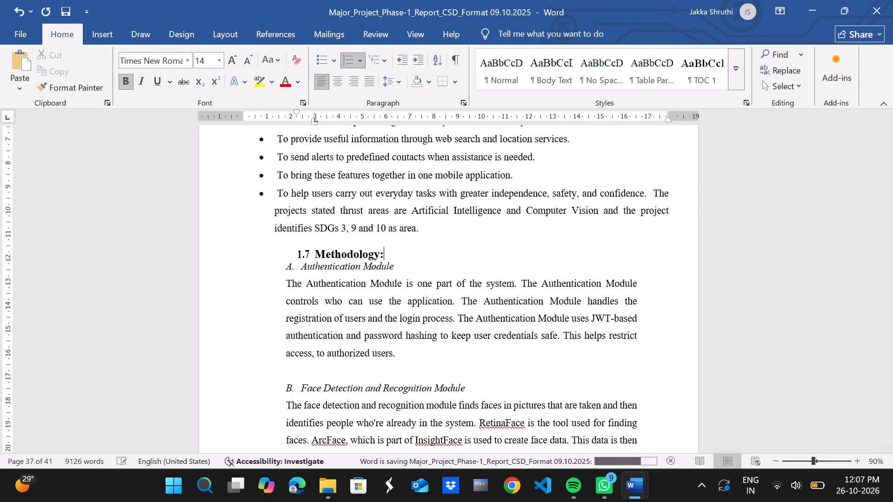
key(Return)
key(BackSpace)
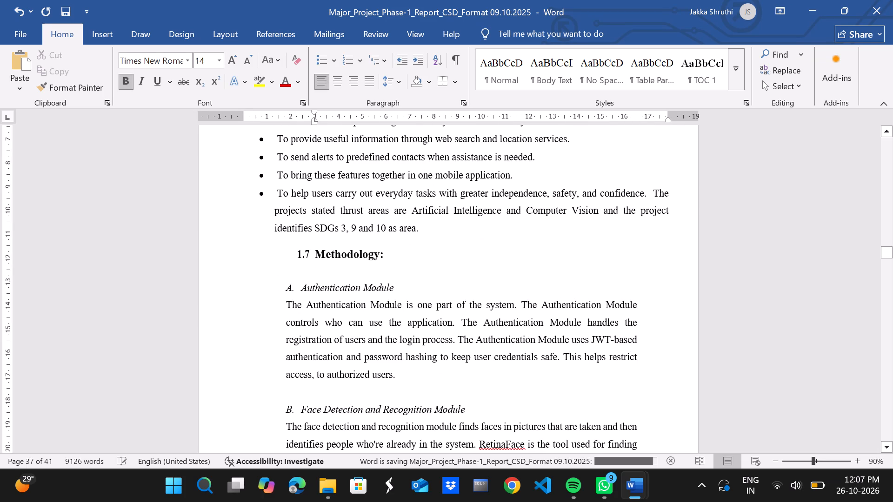
Make the "Authentication Module" and "Face Detection and Recognition Module" headings in section 1.7 bold and remove their italics.
drag(279, 285, 414, 292)
click(126, 79)
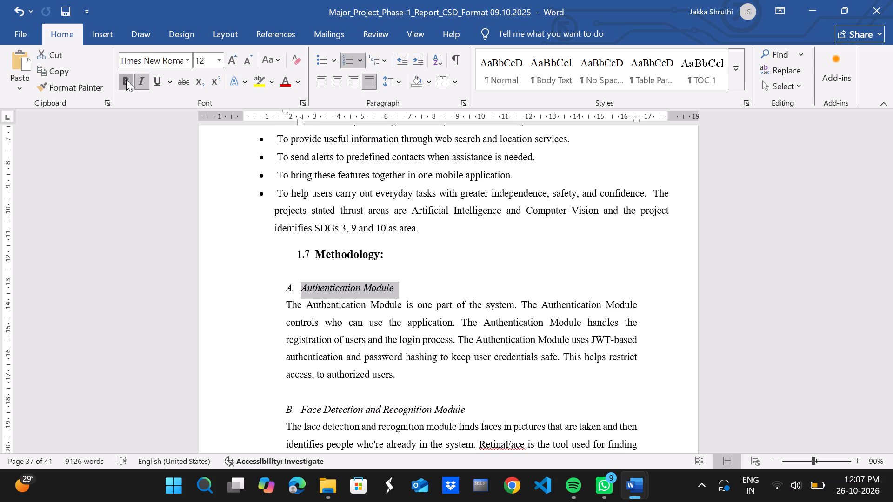
click(140, 83)
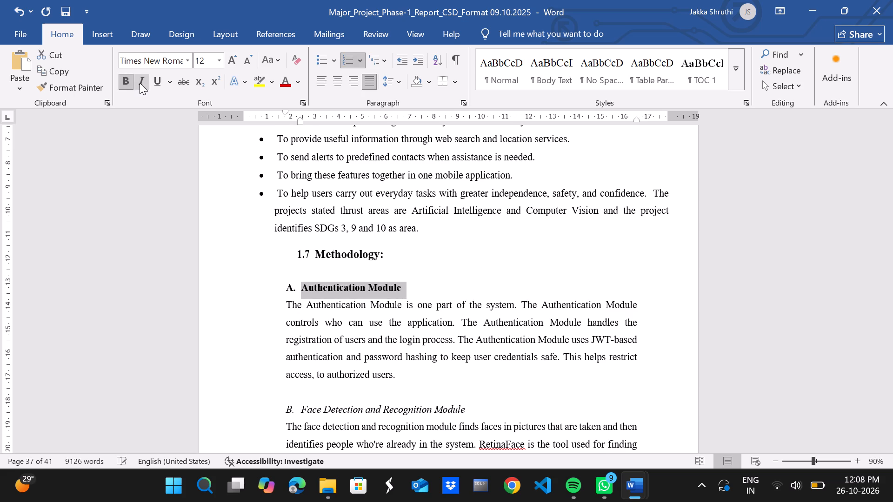
scroll(396, 359, down, 1)
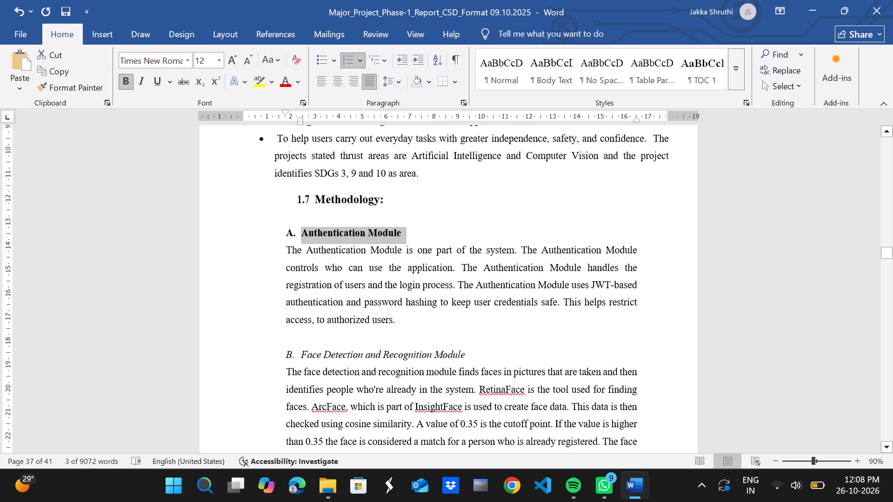
drag(469, 350, 291, 342)
click(136, 86)
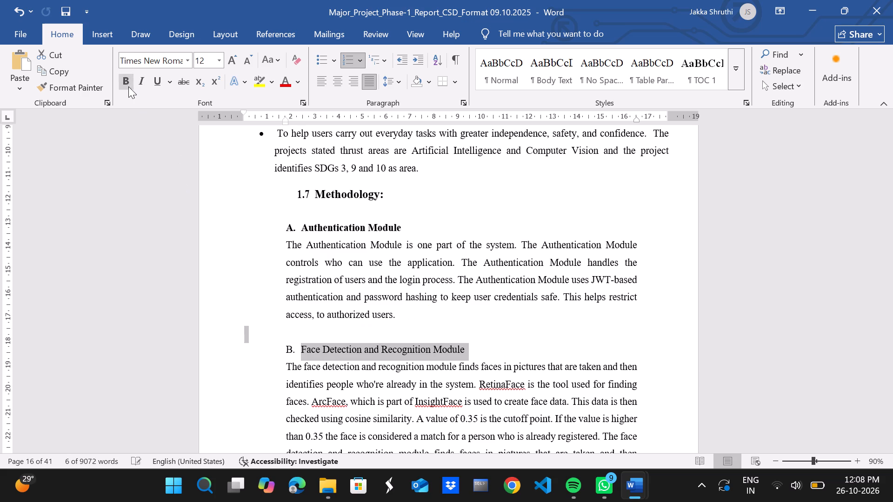
click(127, 86)
click(523, 342)
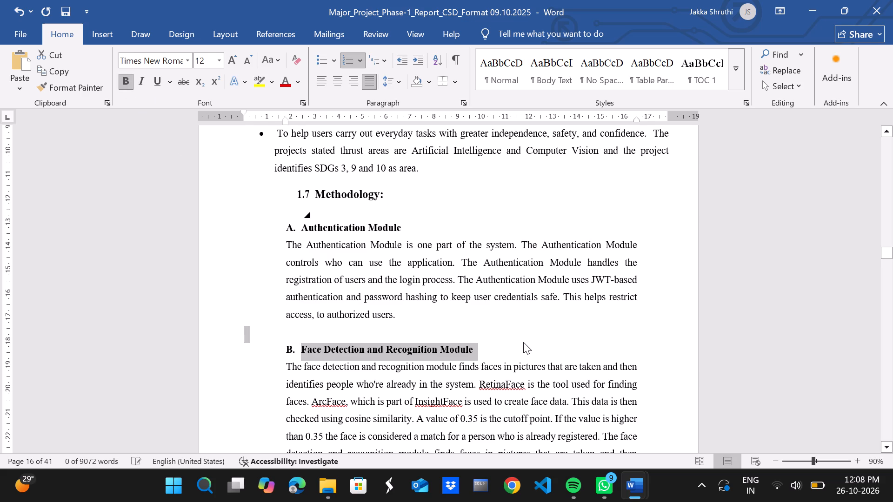
Make the "Image Understanding Module" and "Web Search Module" headings bold and remove their italics.
scroll(523, 342, down, 6)
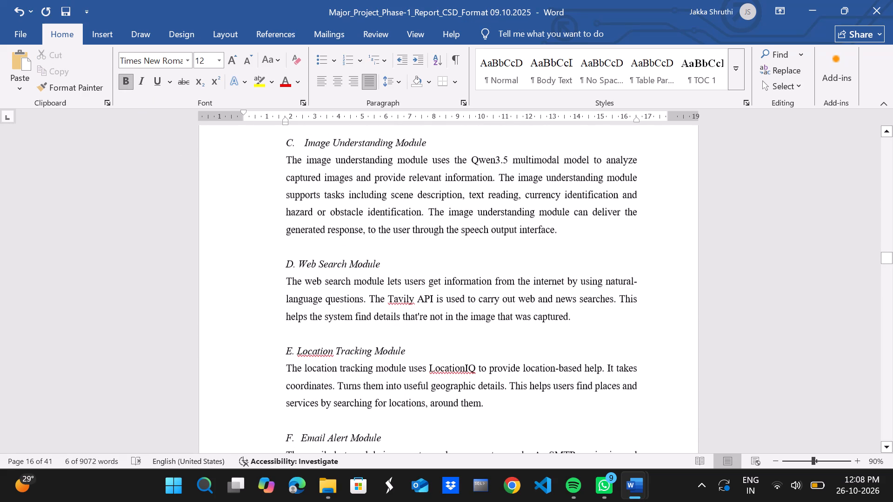
drag(286, 144, 410, 149)
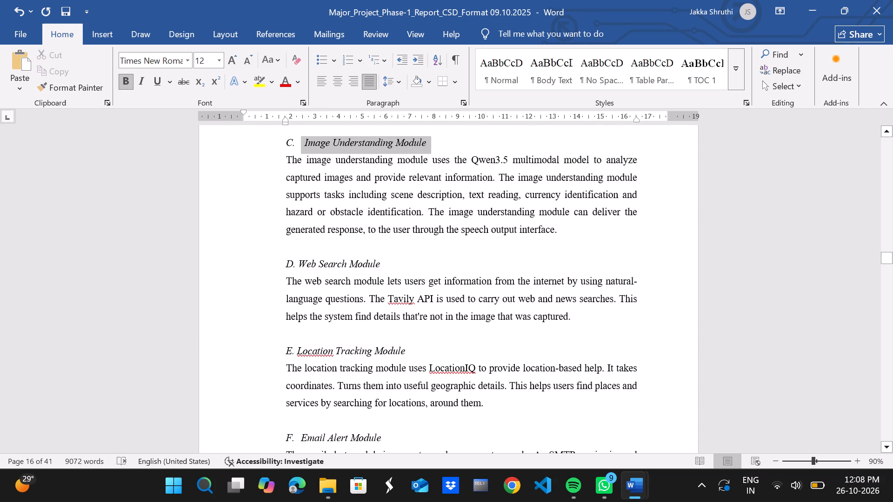
drag(410, 149, 424, 145)
click(129, 84)
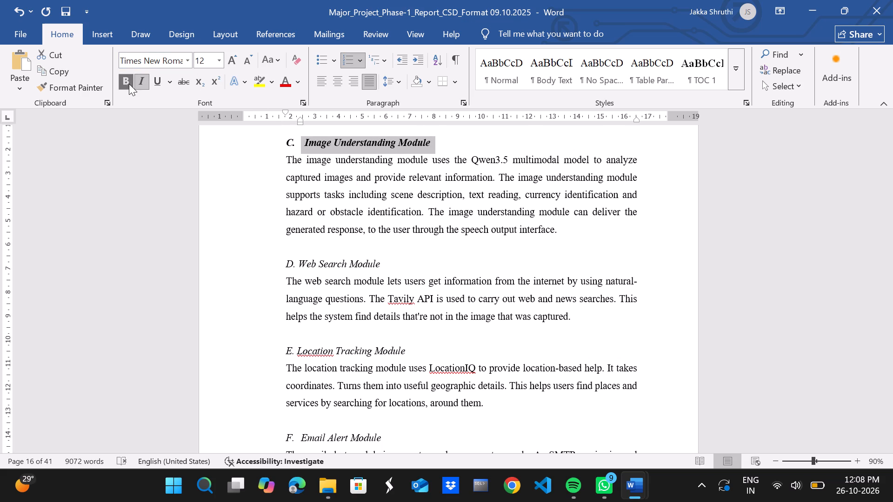
click(139, 87)
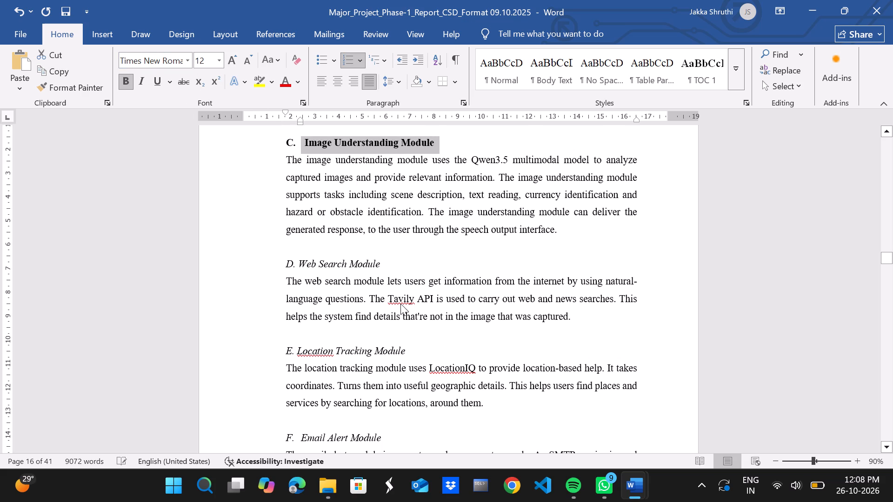
drag(387, 259, 277, 252)
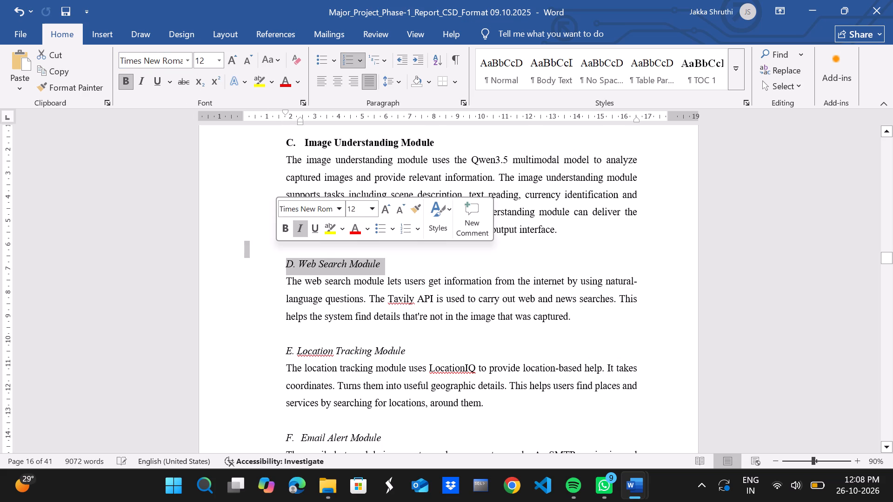
click(140, 82)
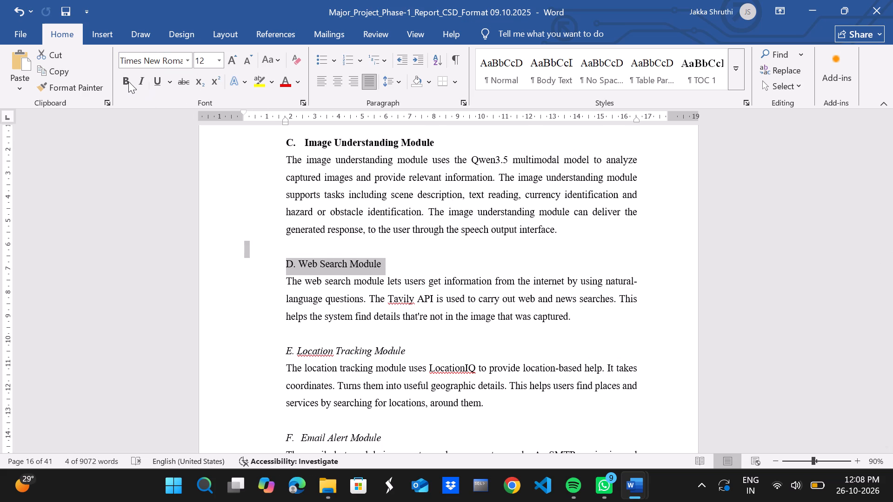
click(127, 81)
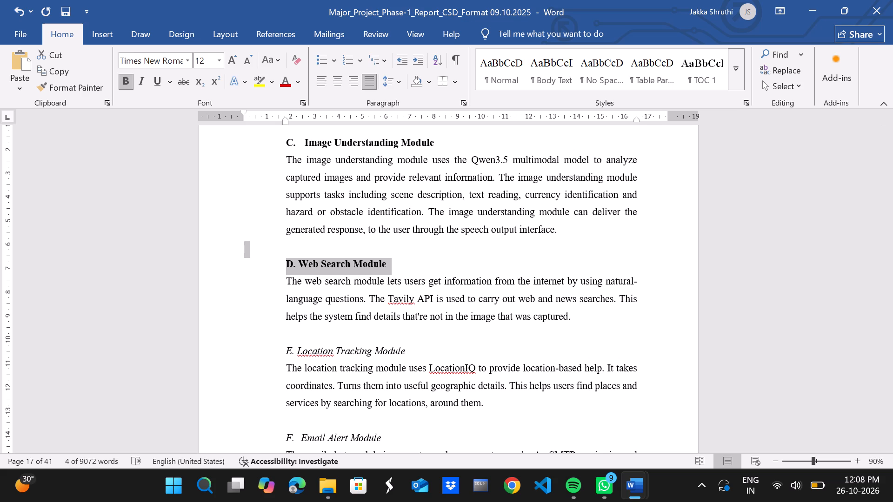
Make the "Location Tracking Module" and "Email Alert Module" headings bold and remove their italics.
drag(412, 348, 355, 349)
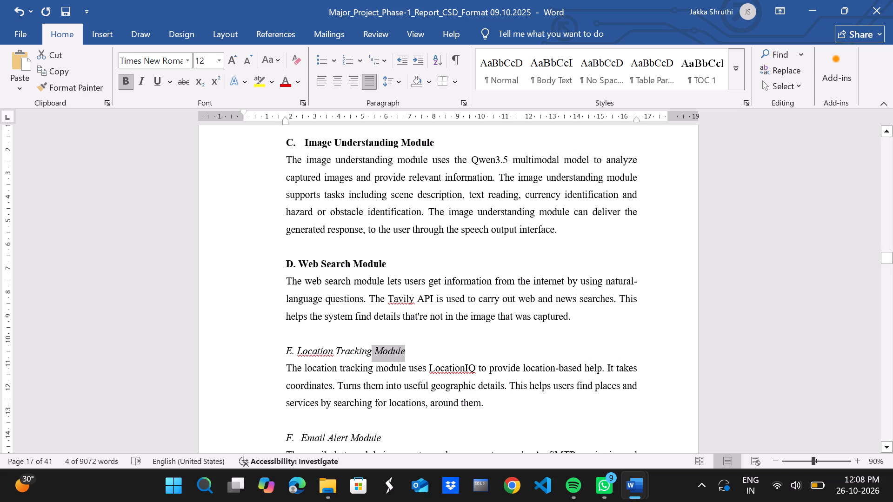
drag(355, 349, 286, 350)
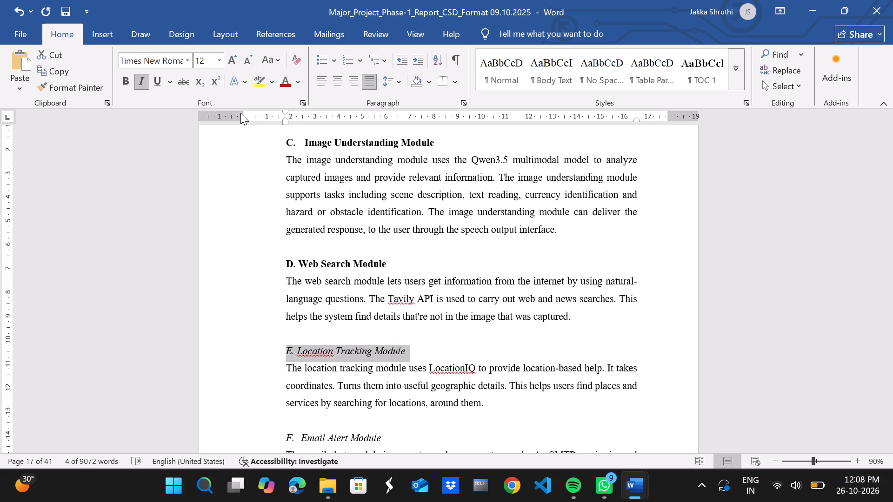
click(127, 84)
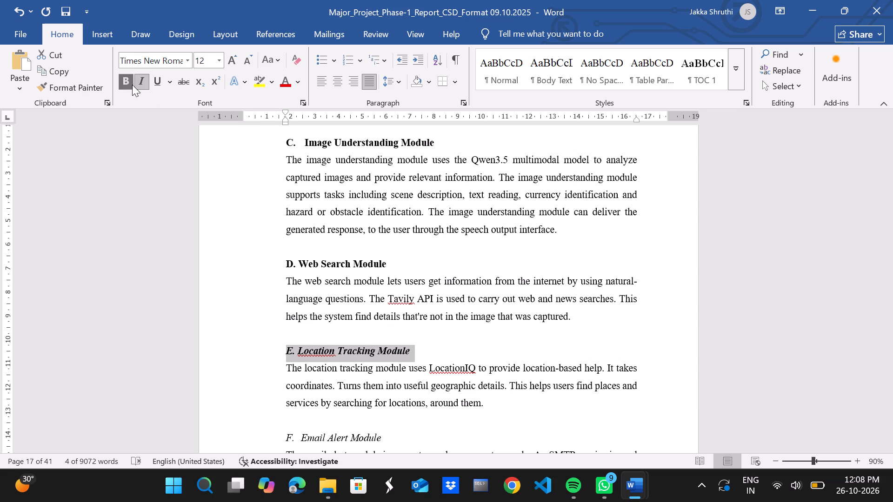
click(138, 83)
scroll(405, 270, down, 1)
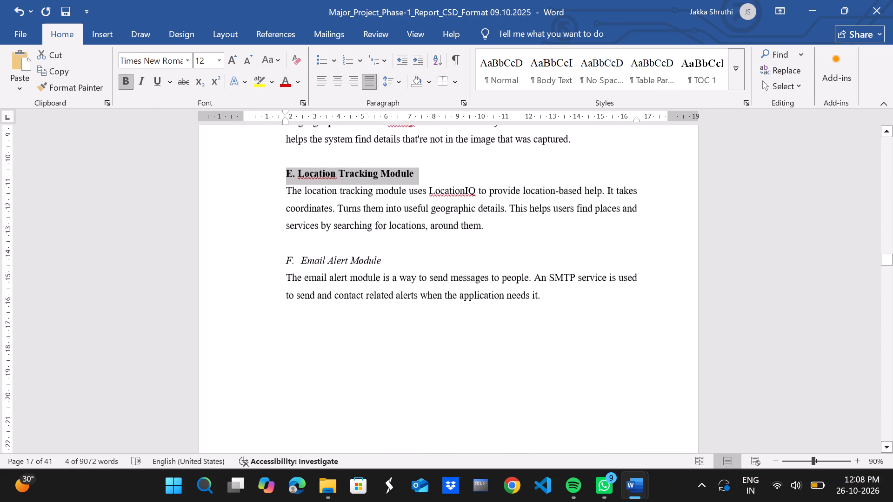
drag(383, 257, 280, 251)
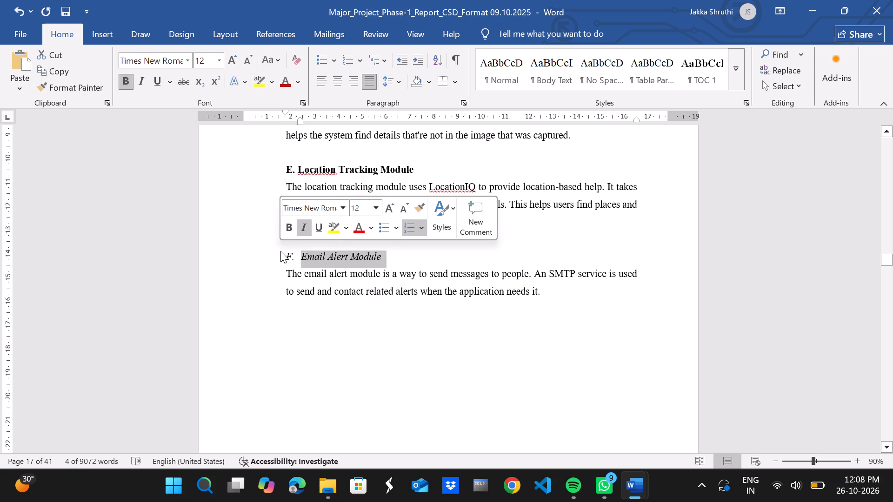
click(145, 86)
click(121, 85)
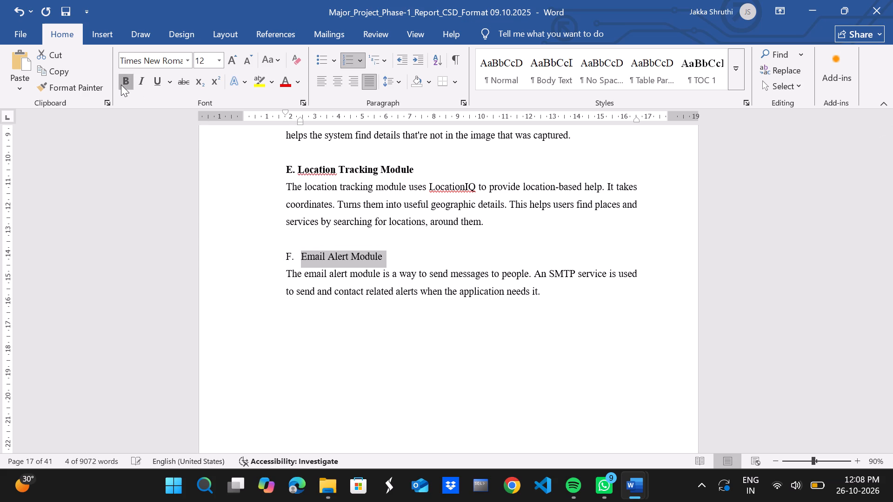
click(419, 370)
Look over the report from section 1.8 back to 1.2 Literature Survey, including the literature table and the numbered citations.
scroll(419, 370, down, 3)
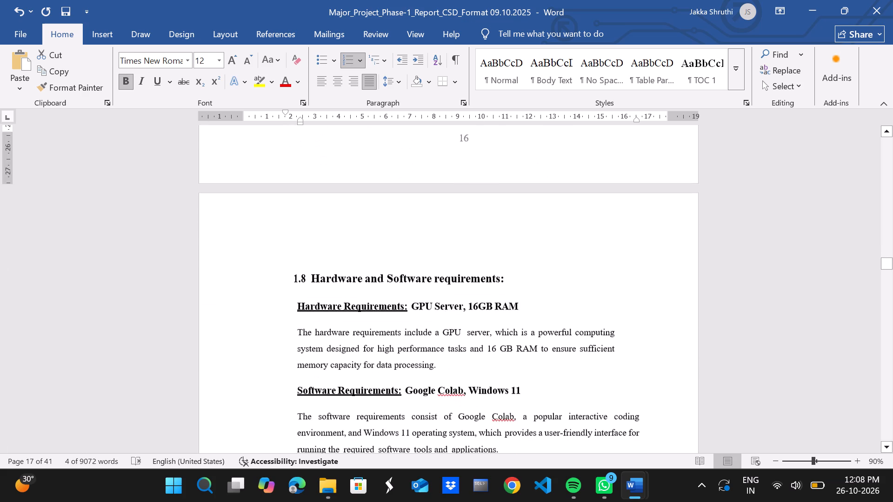
scroll(419, 370, up, 5)
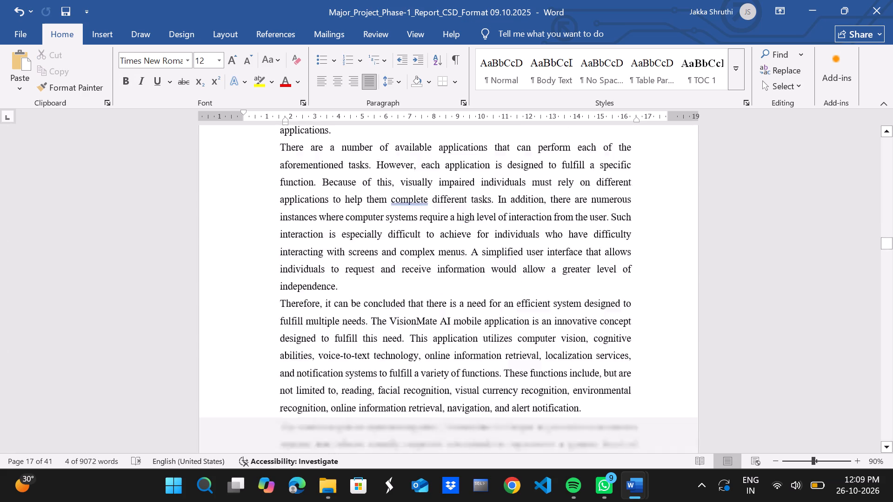
scroll(419, 370, up, 5)
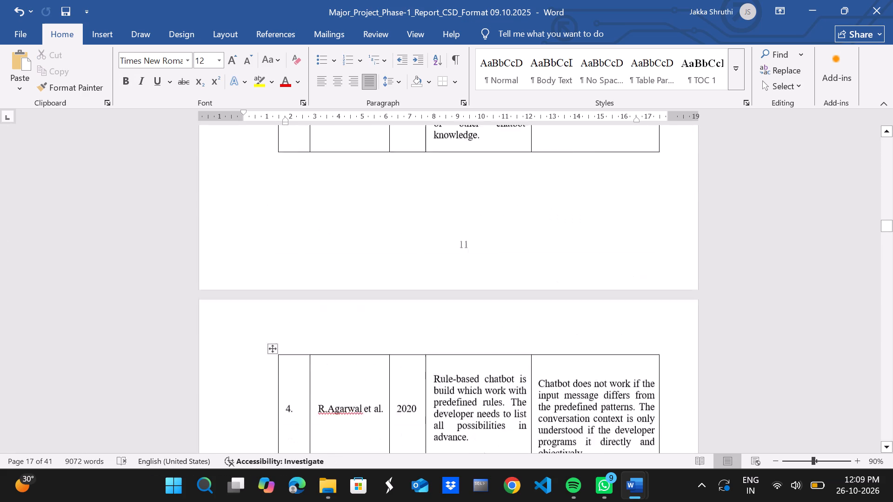
scroll(419, 370, up, 7)
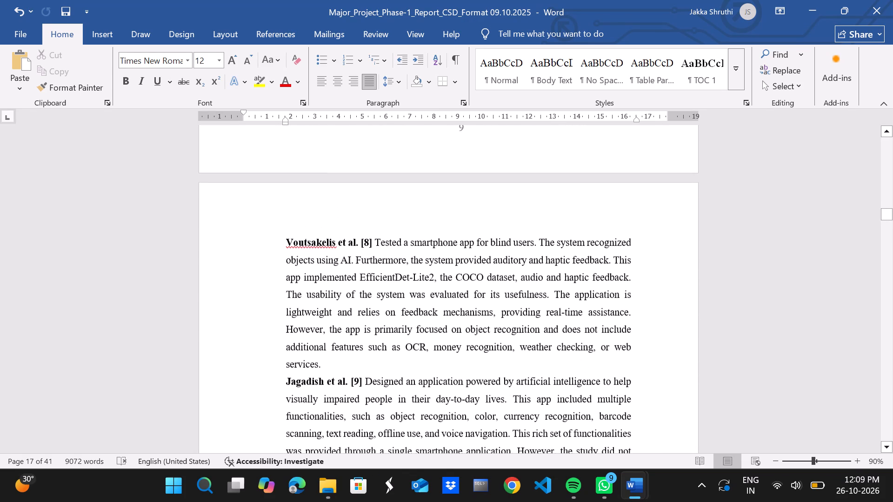
scroll(419, 370, up, 5)
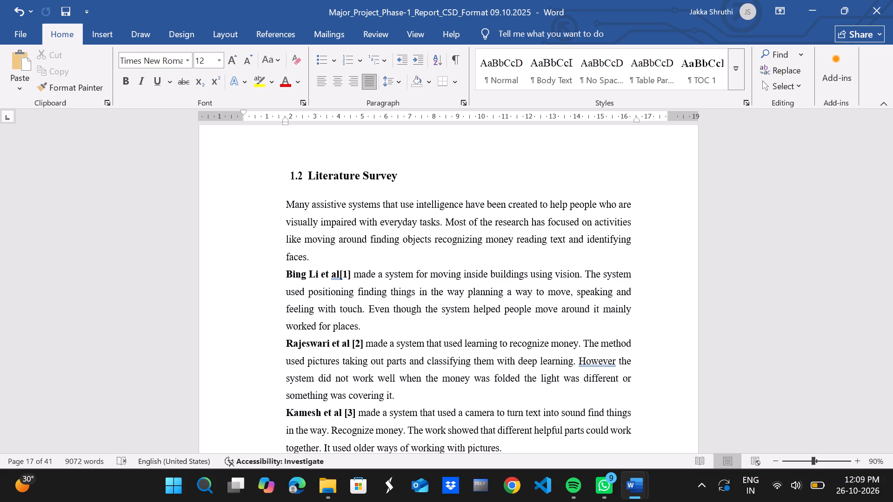
scroll(419, 370, down, 4)
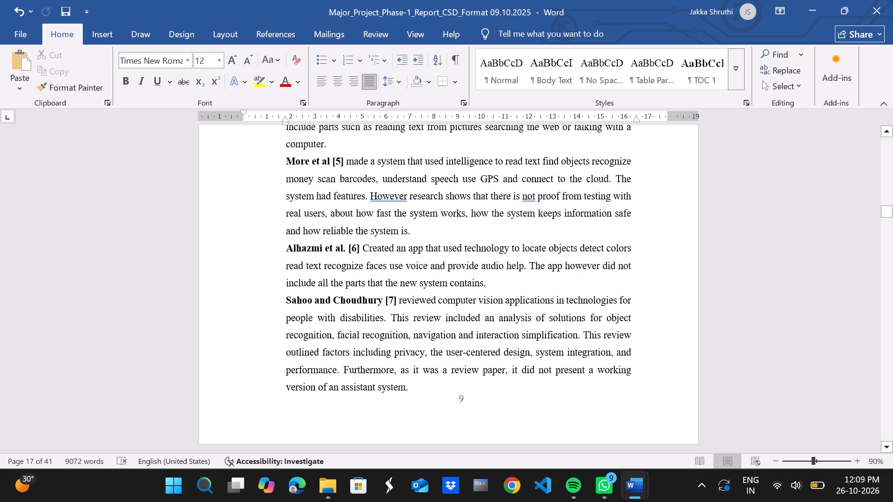
scroll(419, 370, down, 3)
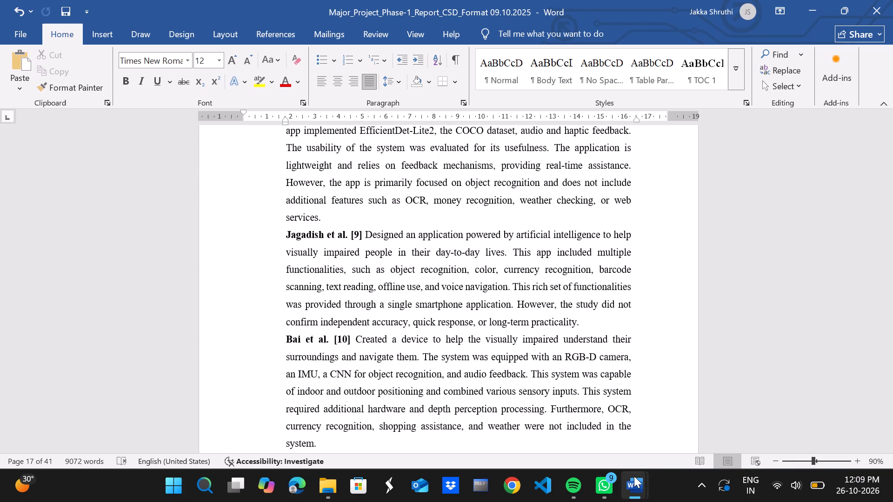
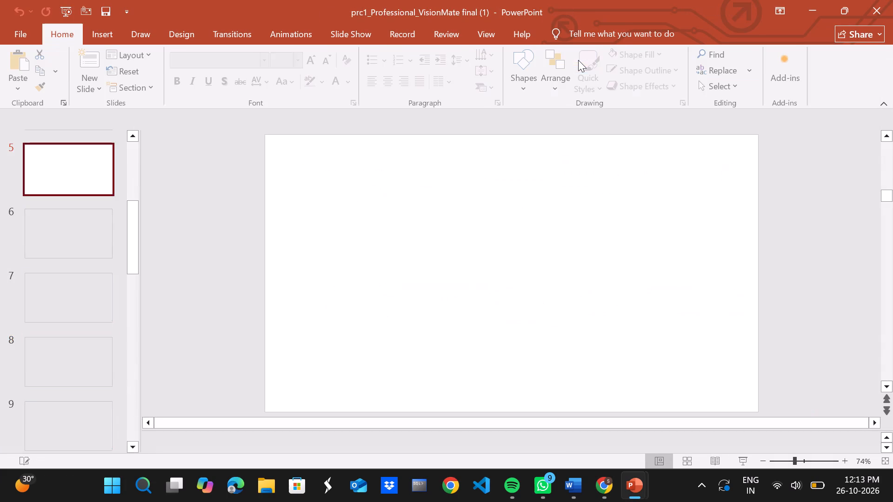
Examine Table 1.2 Overall conclusion of Literature Survey in the Word report against the Literature Survey slide in PowerPoint.
click(603, 492)
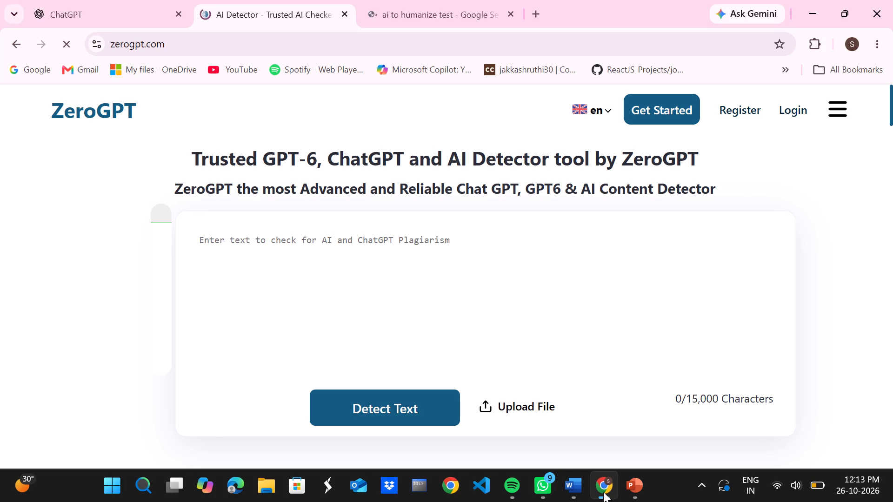
click(566, 482)
scroll(525, 324, down, 1)
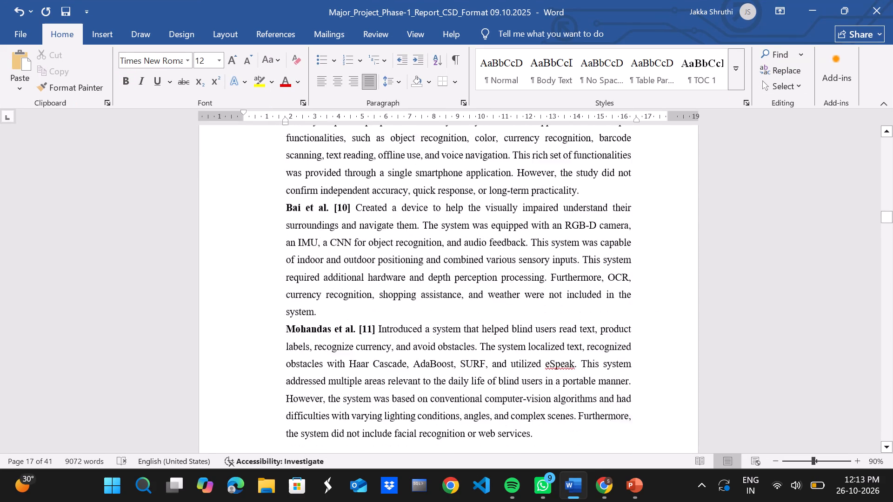
scroll(525, 324, down, 6)
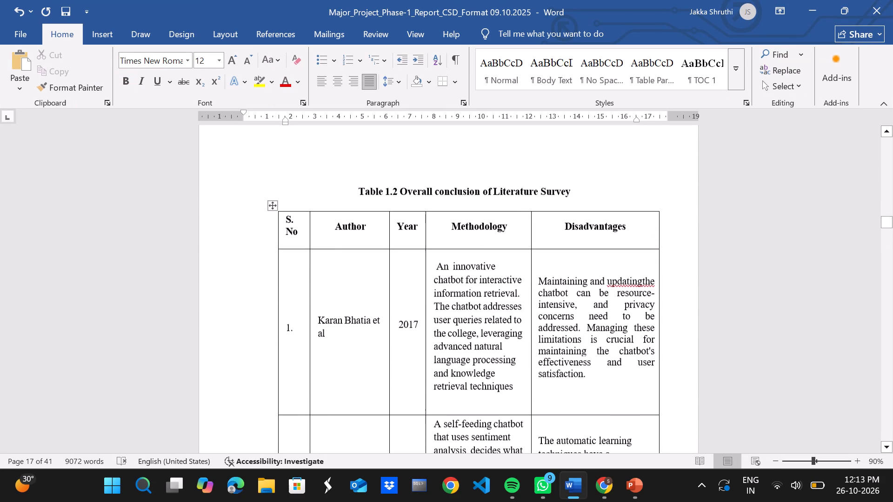
scroll(525, 317, down, 1)
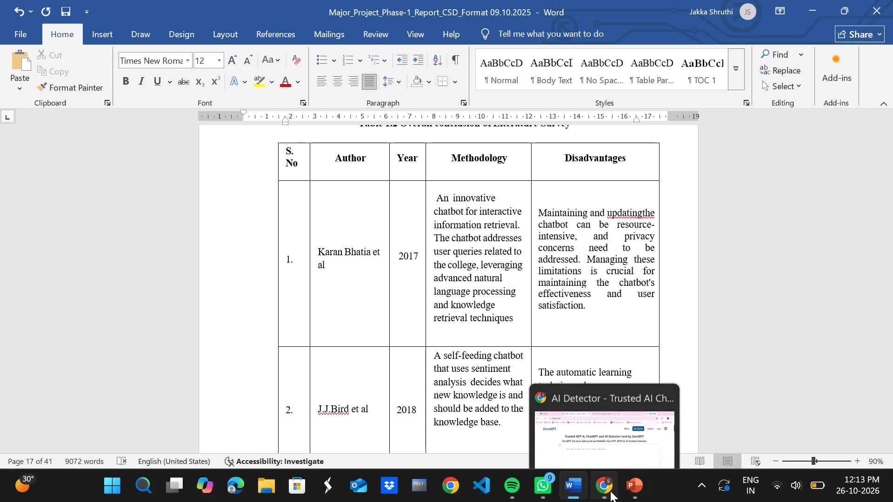
click(624, 489)
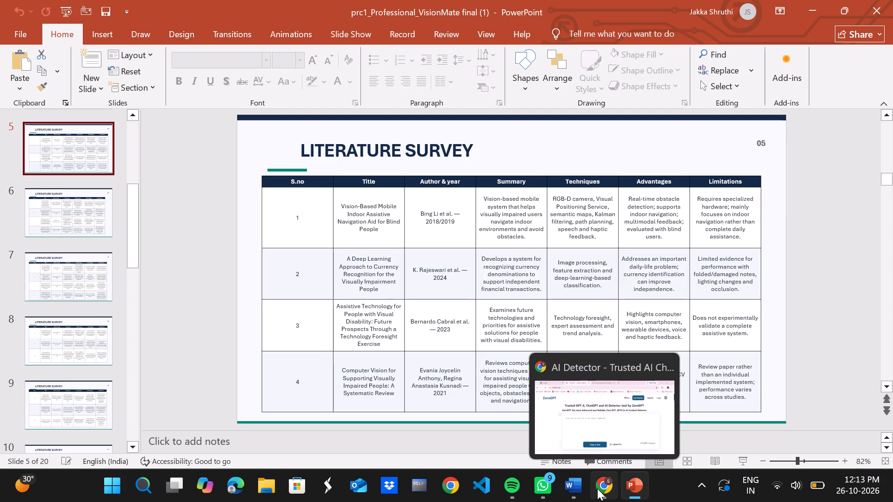
click(572, 487)
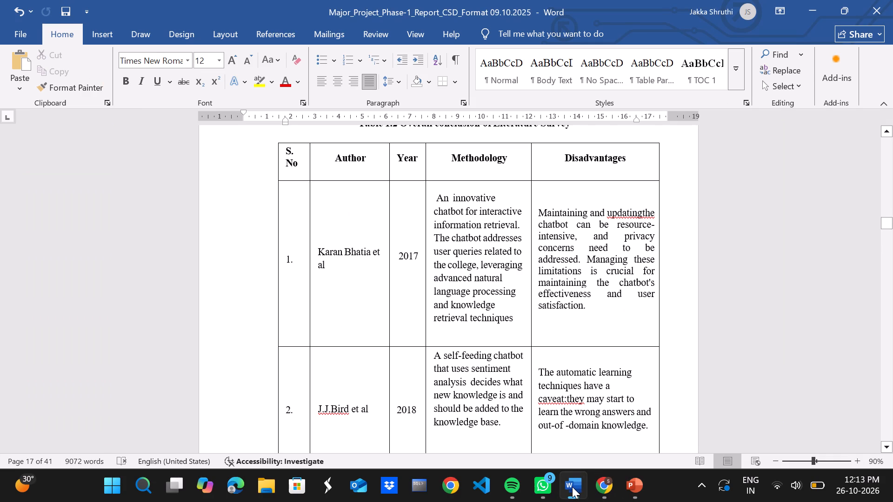
Replace the author in row 1 of Table 1.2 with the "et al" author name copied from citation [1] in the Literature Survey text.
scroll(645, 299, up, 4)
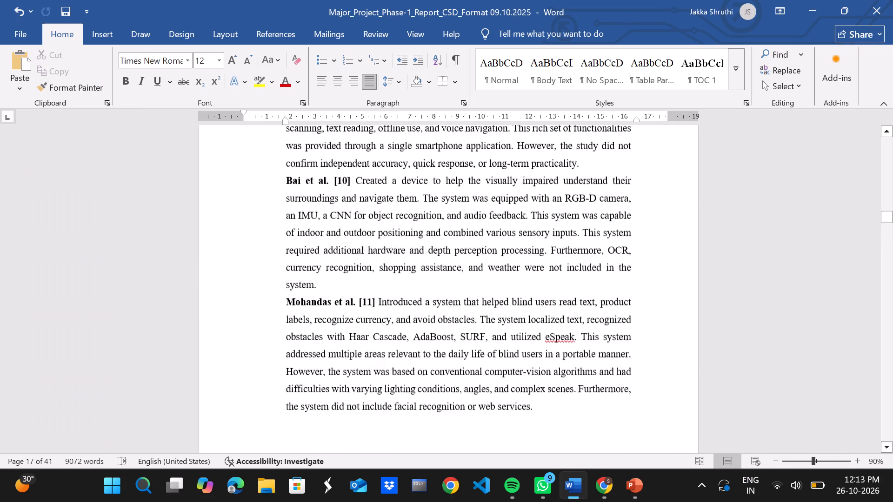
scroll(645, 299, up, 6)
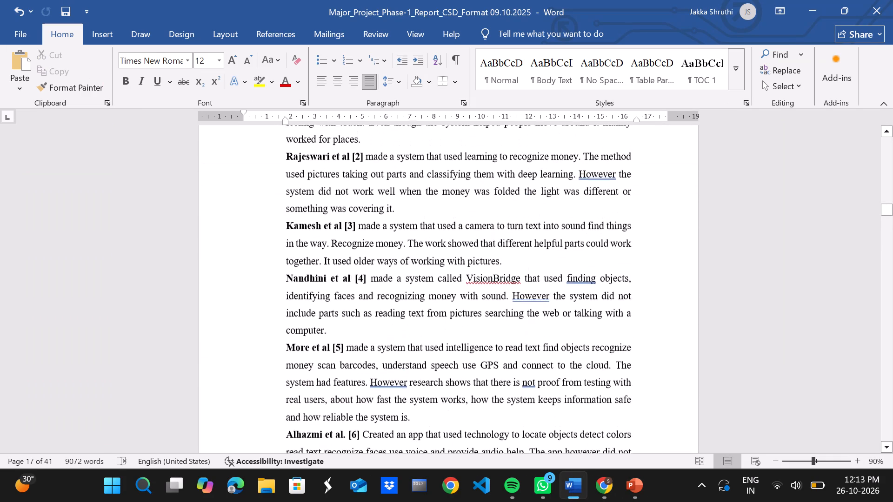
scroll(645, 299, up, 1)
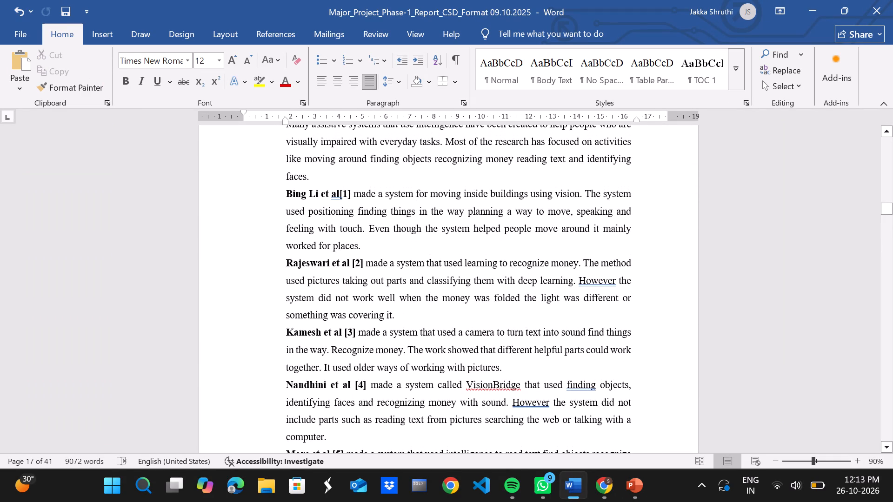
drag(285, 192, 337, 195)
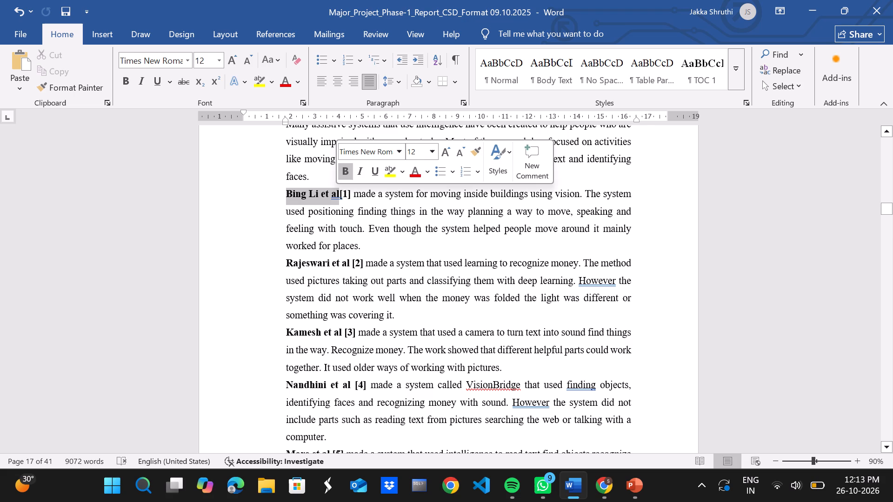
key(ctrl+c)
click(444, 270)
scroll(444, 270, down, 3)
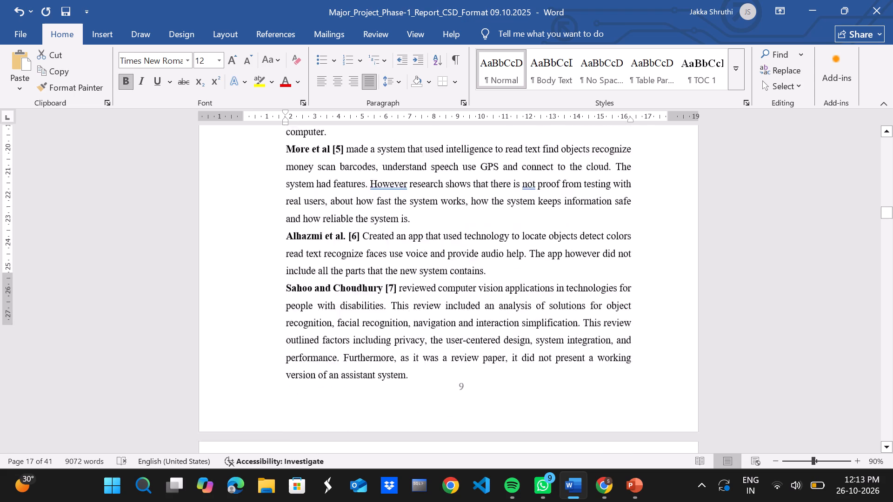
scroll(444, 270, down, 6)
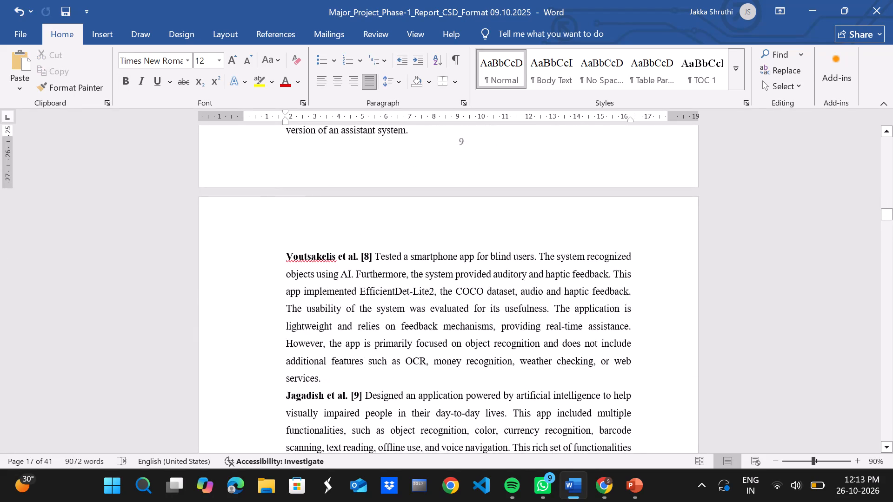
scroll(444, 270, down, 7)
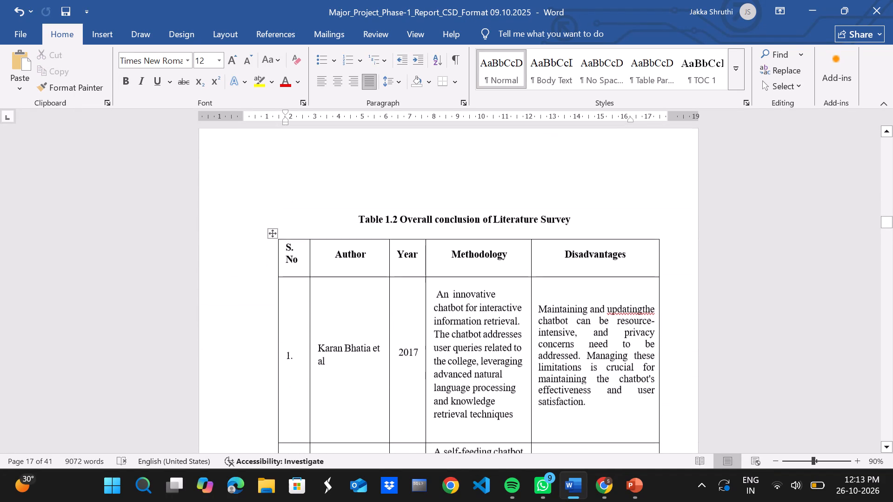
drag(348, 357, 312, 339)
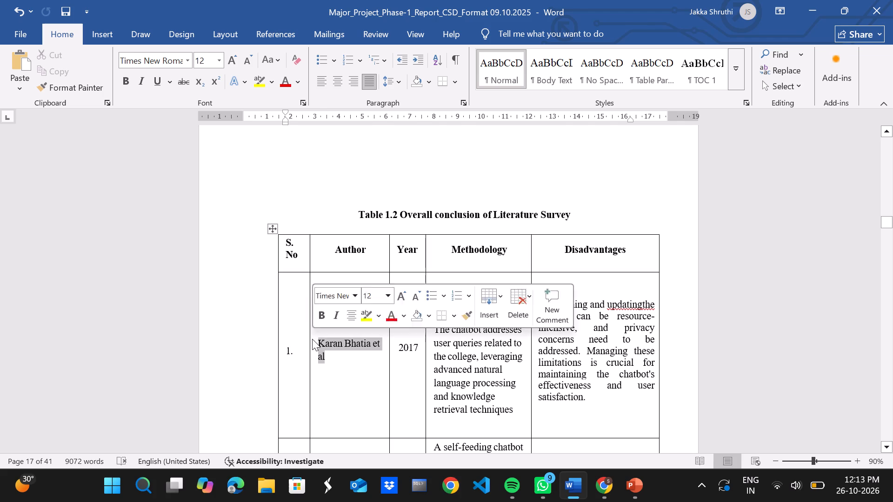
key(ctrl+v)
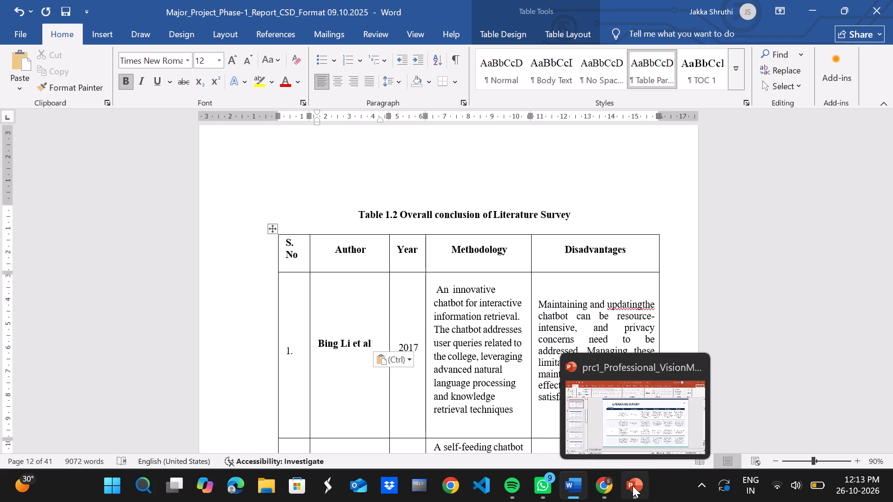
Replace the year in row 1 of Table 1.2 with 2018, copied from the first entry of PowerPoint's Literature Survey slide.
click(636, 438)
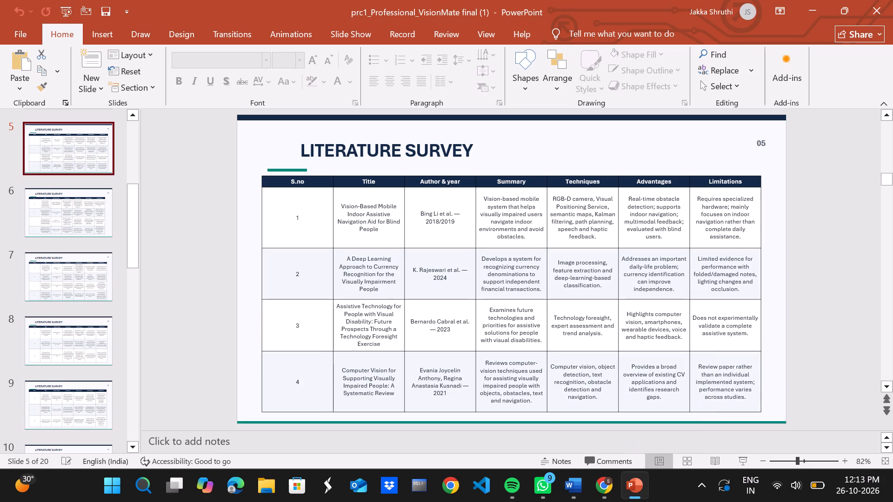
drag(423, 224, 427, 224)
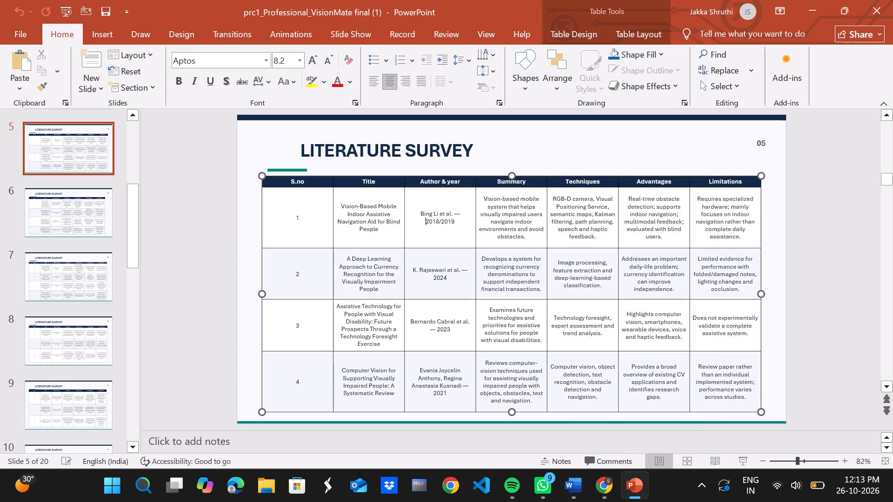
drag(427, 224, 439, 226)
key(ctrl+c)
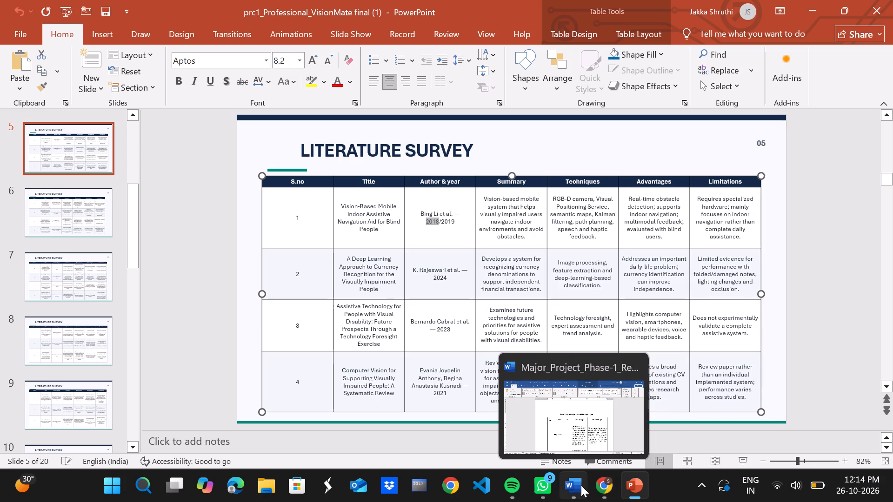
click(579, 416)
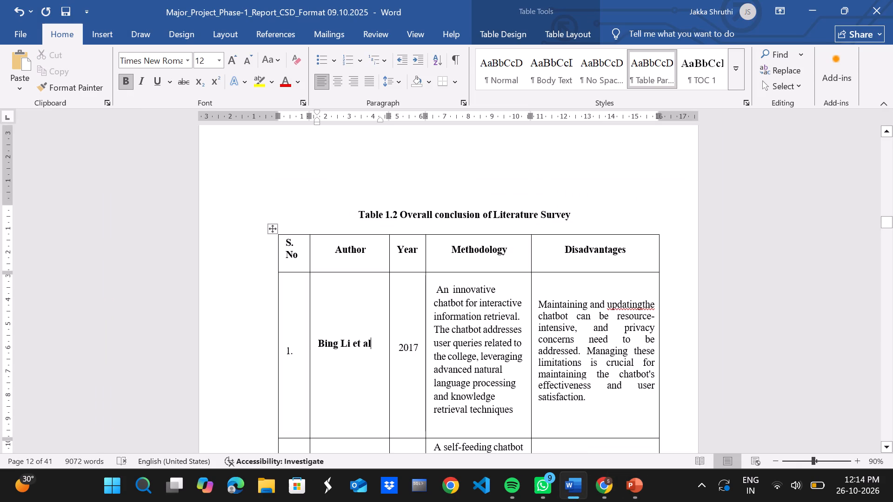
drag(420, 344, 398, 344)
key(ctrl+v)
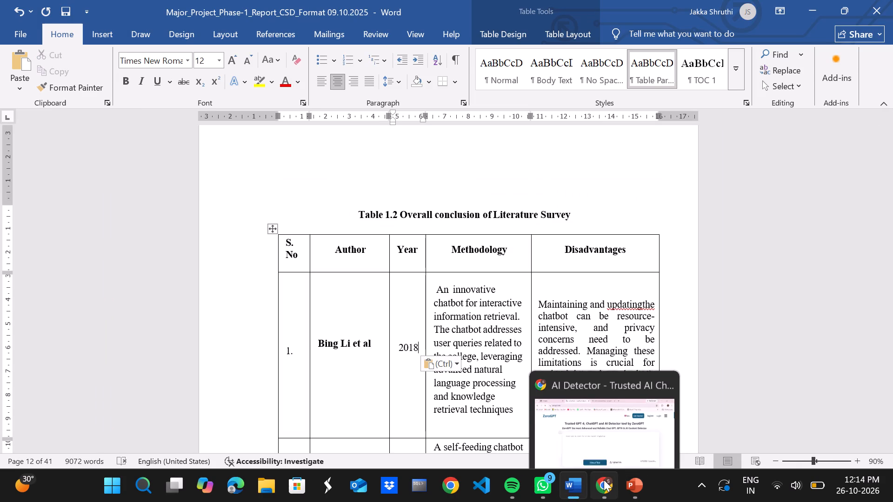
Switch to PowerPoint and select the whole Summary text of entry 1 in the Literature Survey slide's table.
click(602, 454)
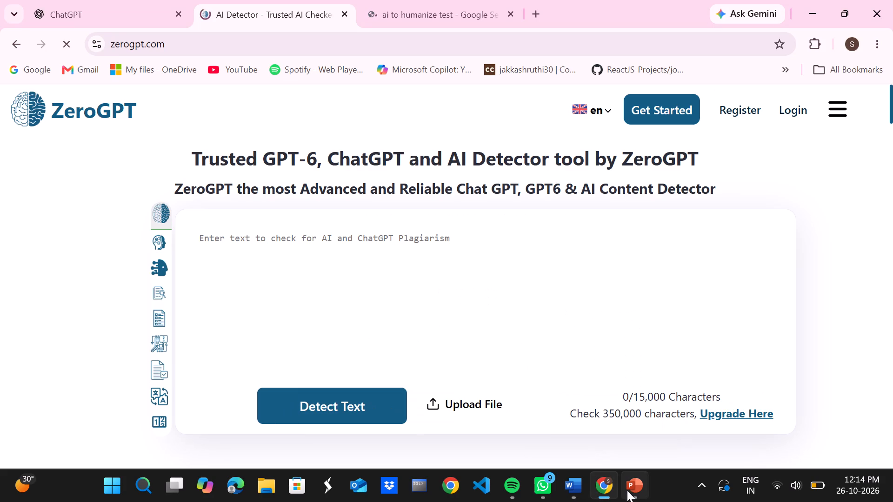
click(612, 436)
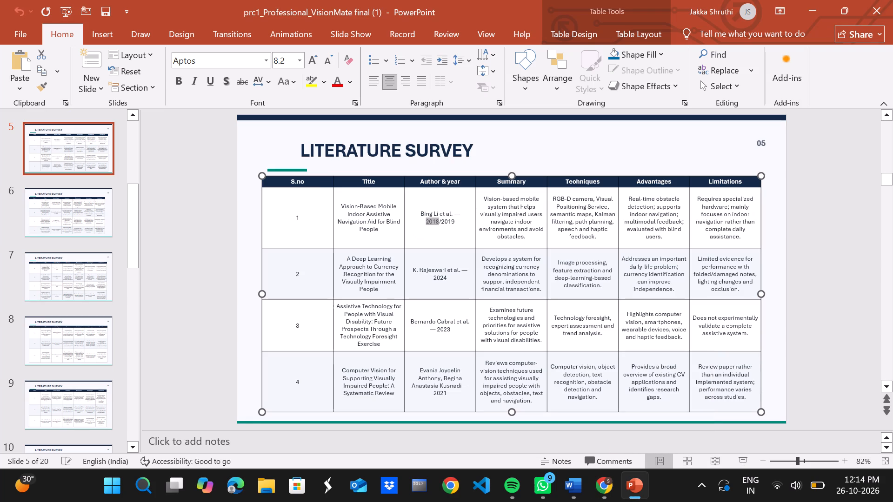